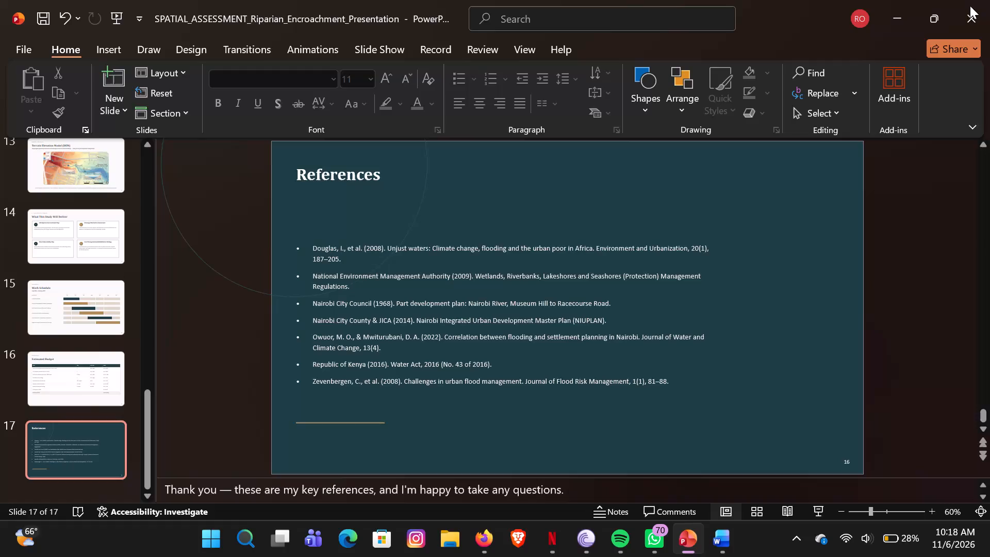
# Close the SPATIAL_ASSESSMENT_Riparian_Encroachment_Presentation file, saving its changes to the 2026-45 folder.
pyautogui.click(970, 6)
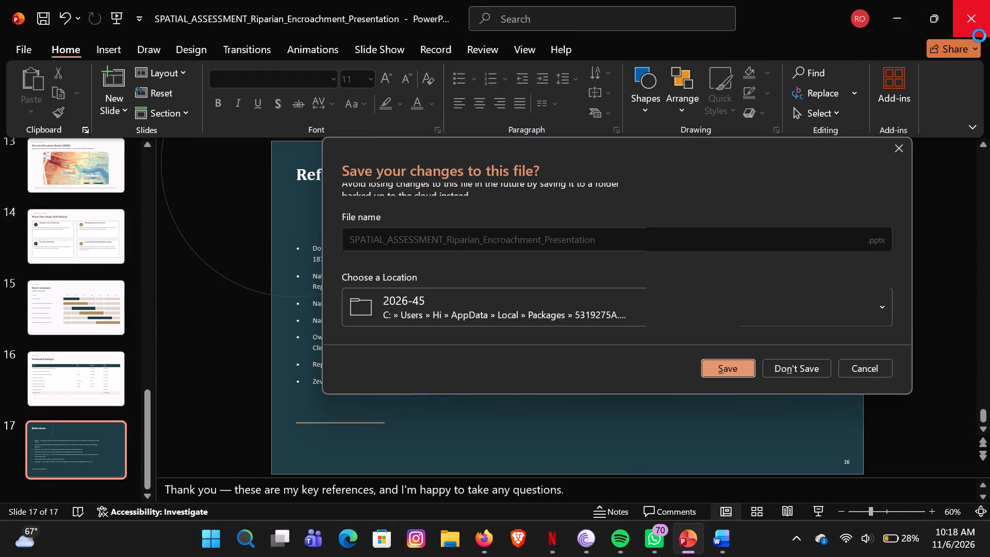
pyautogui.click(719, 365)
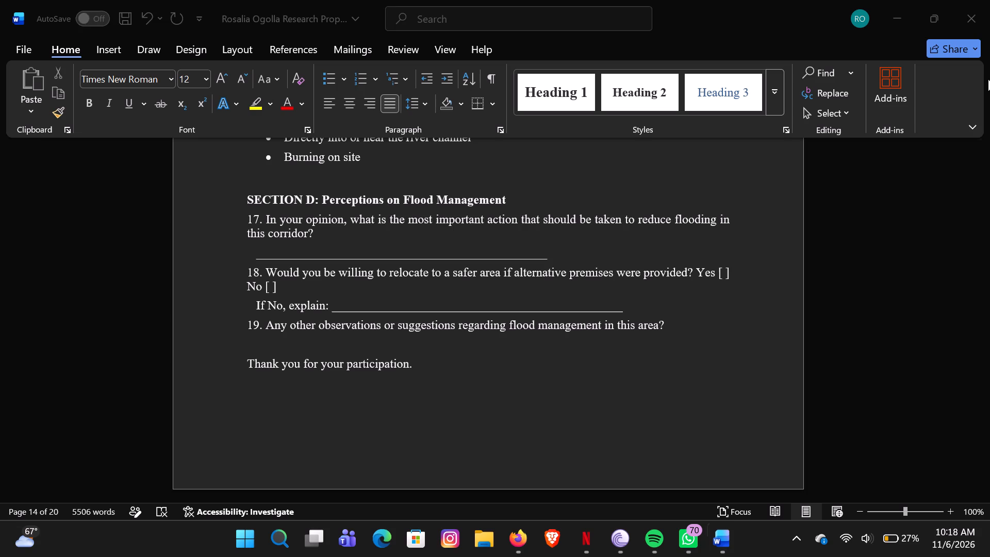
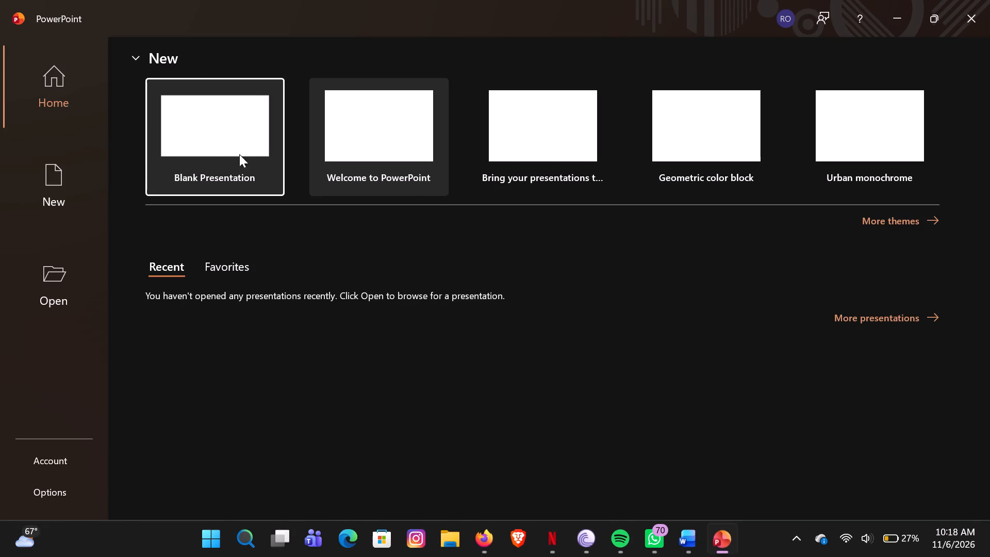
# Look through the recent presentations and bring up the options for opening an existing presentation.
pyautogui.scroll(-2, 278, 370)
pyautogui.scroll(1, 278, 370)
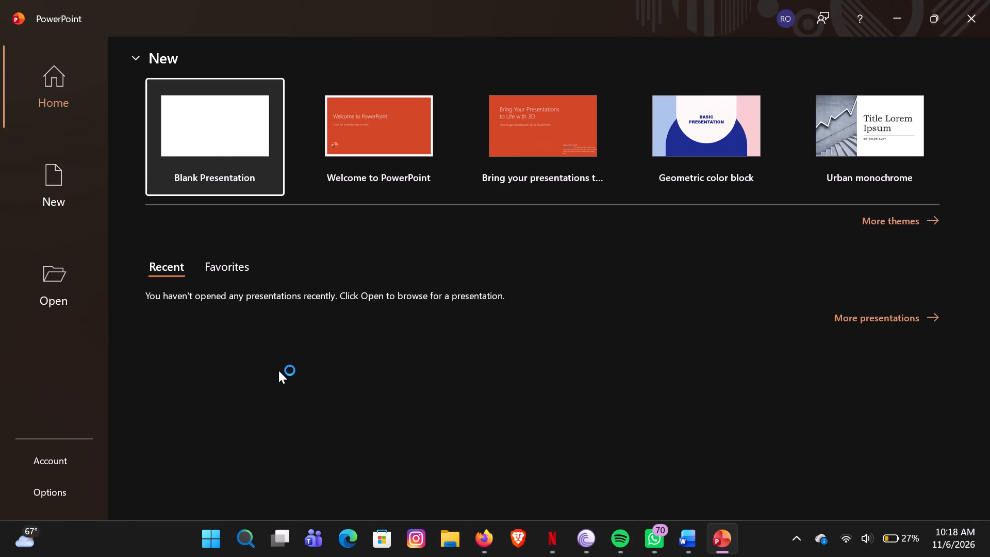
pyautogui.scroll(3, 278, 370)
pyautogui.click(70, 292)
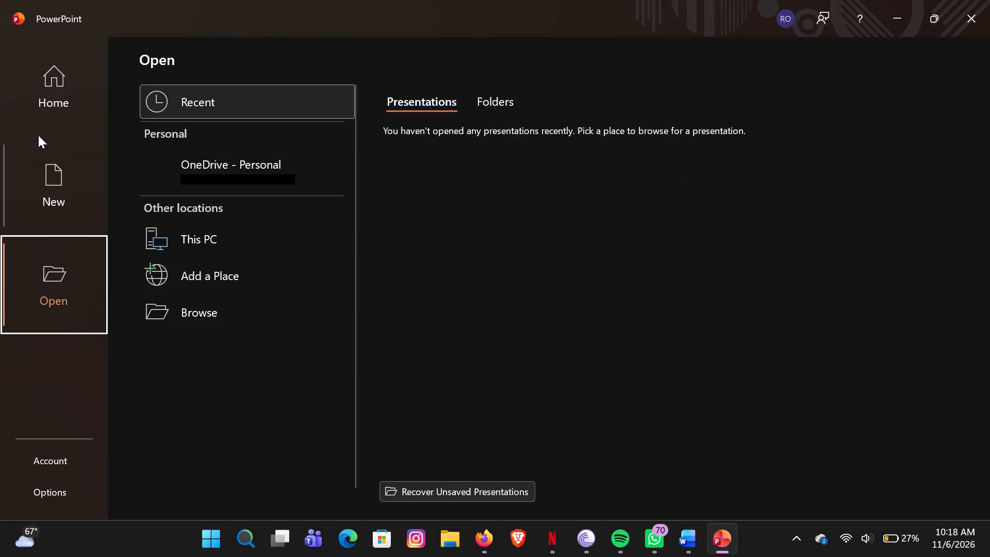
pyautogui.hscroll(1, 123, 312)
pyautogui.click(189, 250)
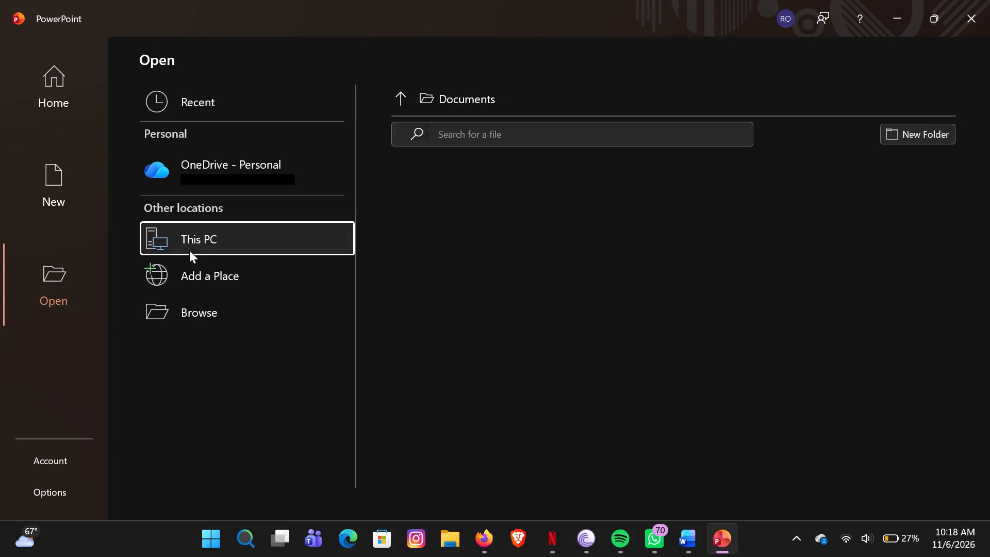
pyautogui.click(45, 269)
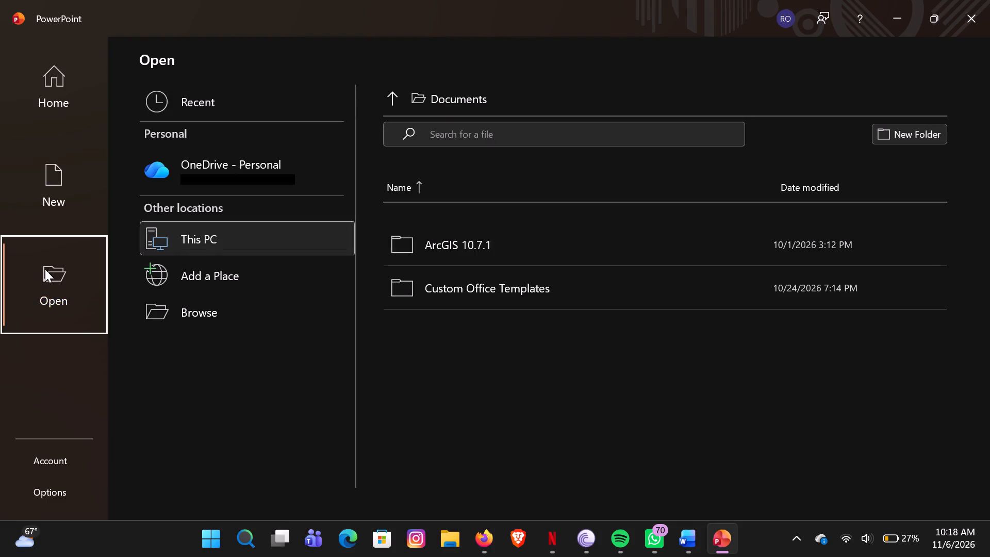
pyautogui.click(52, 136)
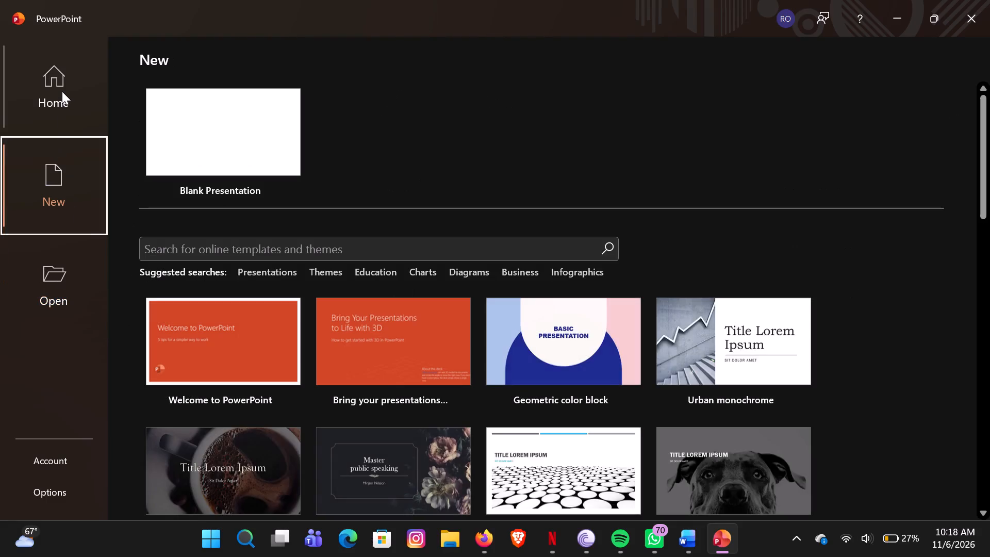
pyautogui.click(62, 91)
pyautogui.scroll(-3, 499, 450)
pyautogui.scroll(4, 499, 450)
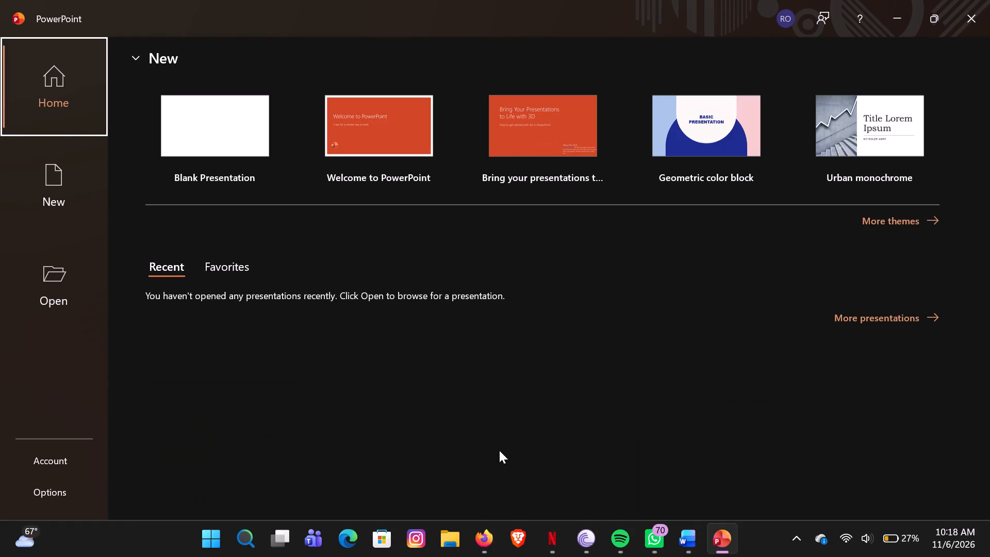
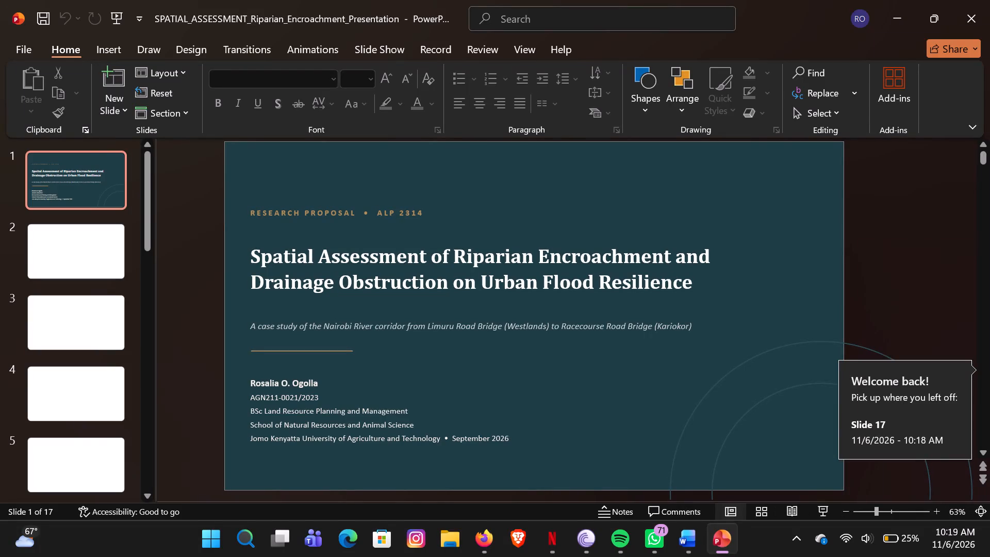
# Delete the em dashes before "reducing", "linking" and "the operational gap" in slide 3's body text about the corridor.
pyautogui.click(97, 274)
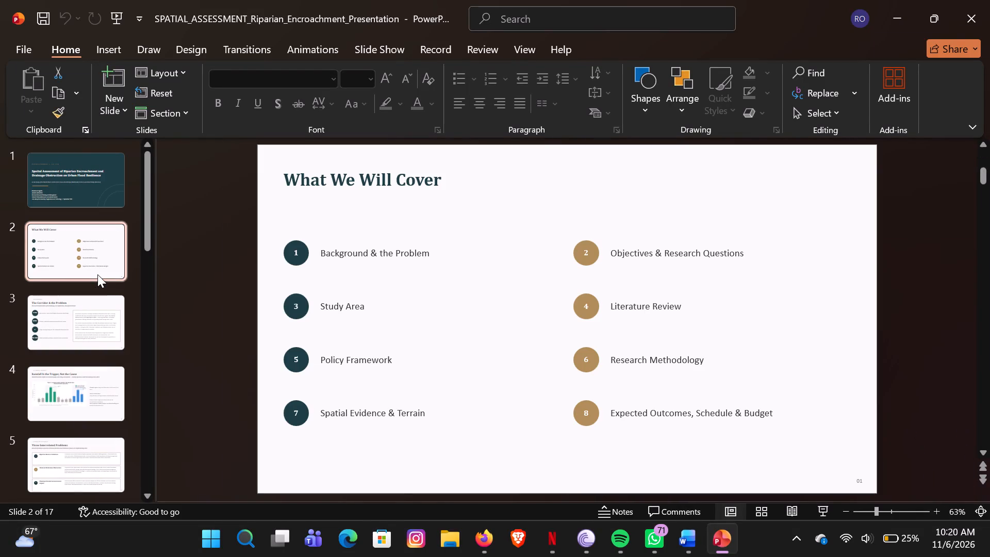
pyautogui.click(94, 304)
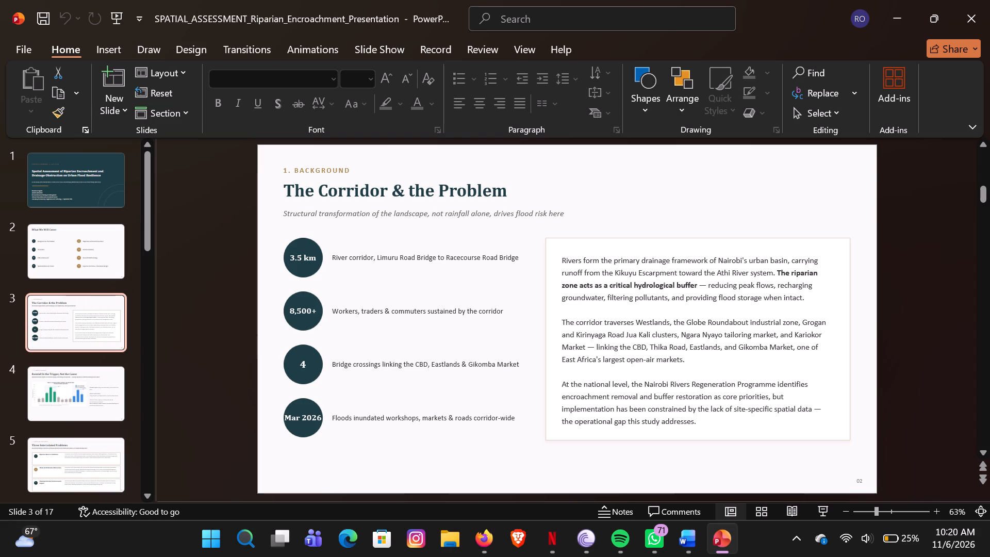
pyautogui.click(711, 280)
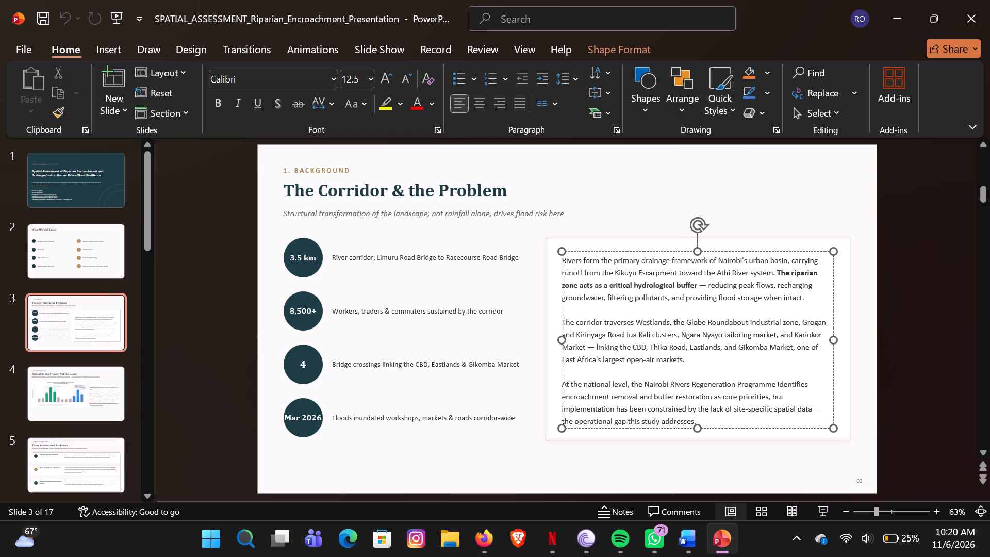
pyautogui.click(707, 283)
pyautogui.press('BackSpace')
pyautogui.press('BackSpace')
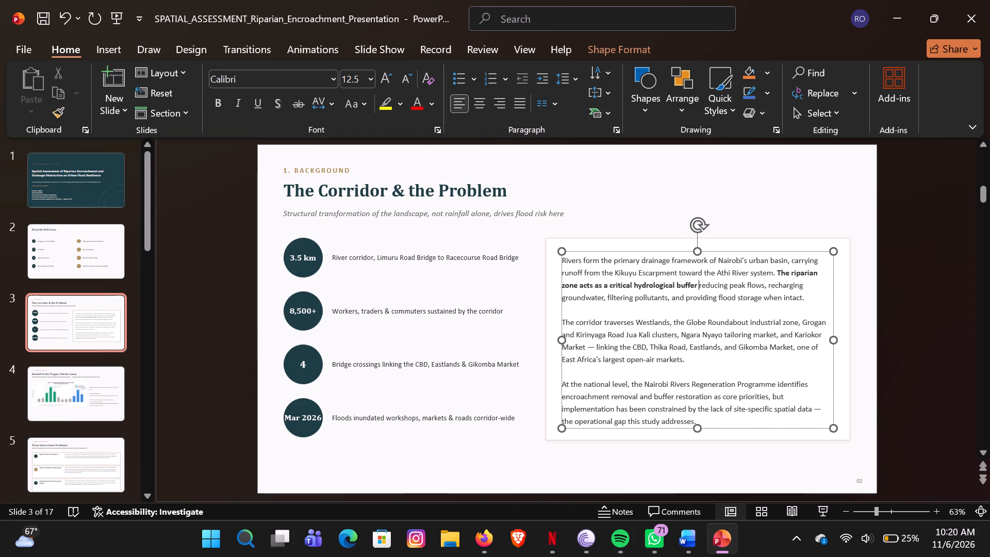
pyautogui.click(599, 349)
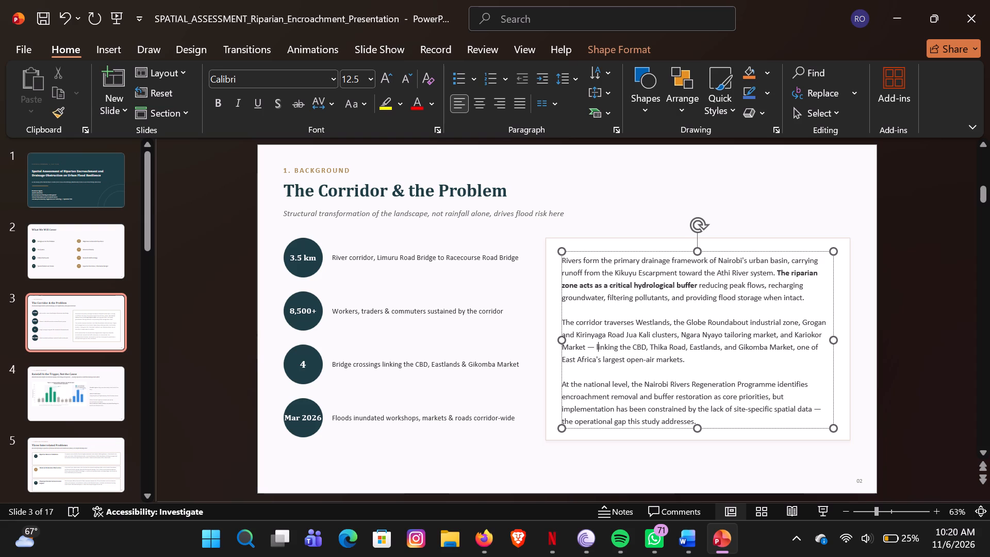
pyautogui.click(591, 351)
pyautogui.press('BackSpace')
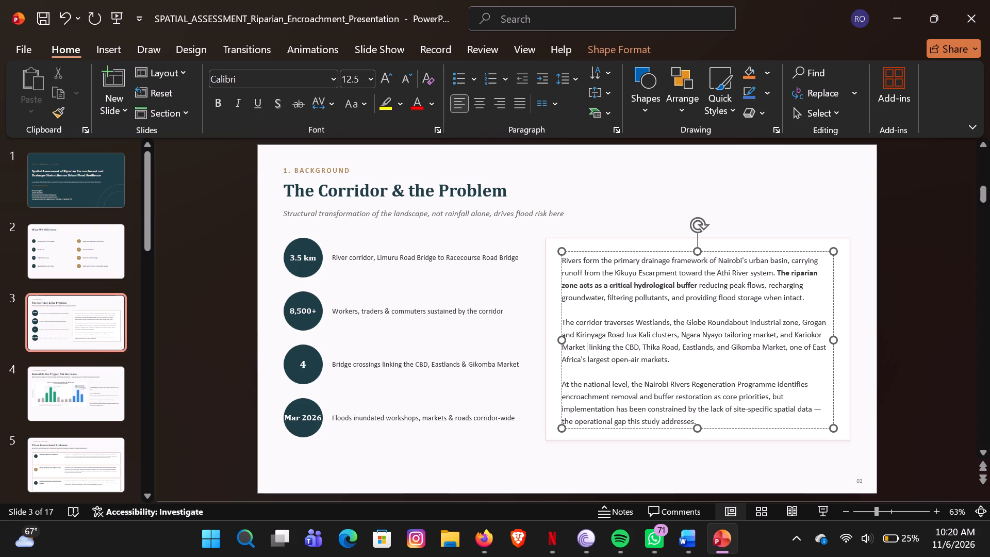
pyautogui.click(823, 405)
pyautogui.press('BackSpace')
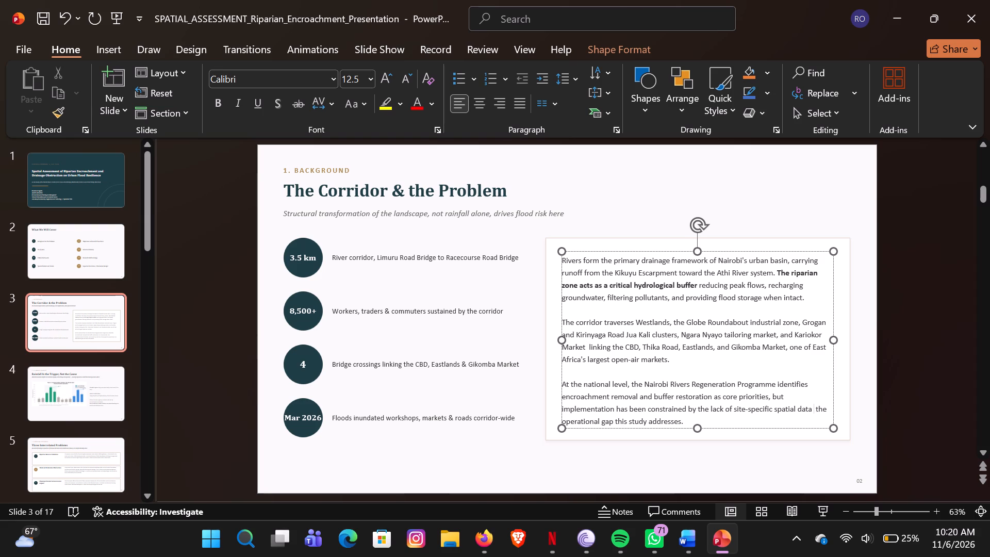
# Delete the em dash before "severity" in the subtitle of slide 4, "Rainfall Is the Trigger, Not the Cause".
pyautogui.click(84, 398)
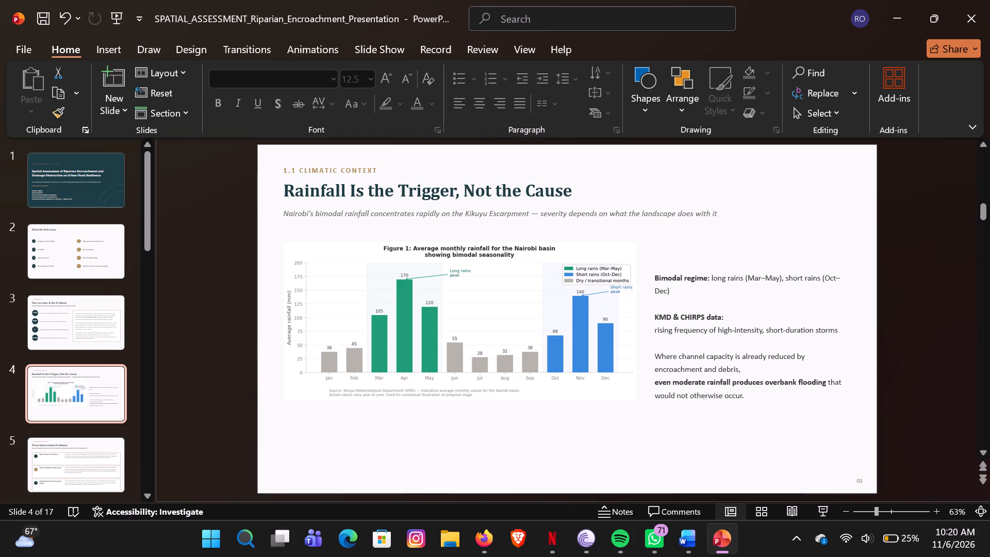
pyautogui.click(539, 214)
pyautogui.press('BackSpace')
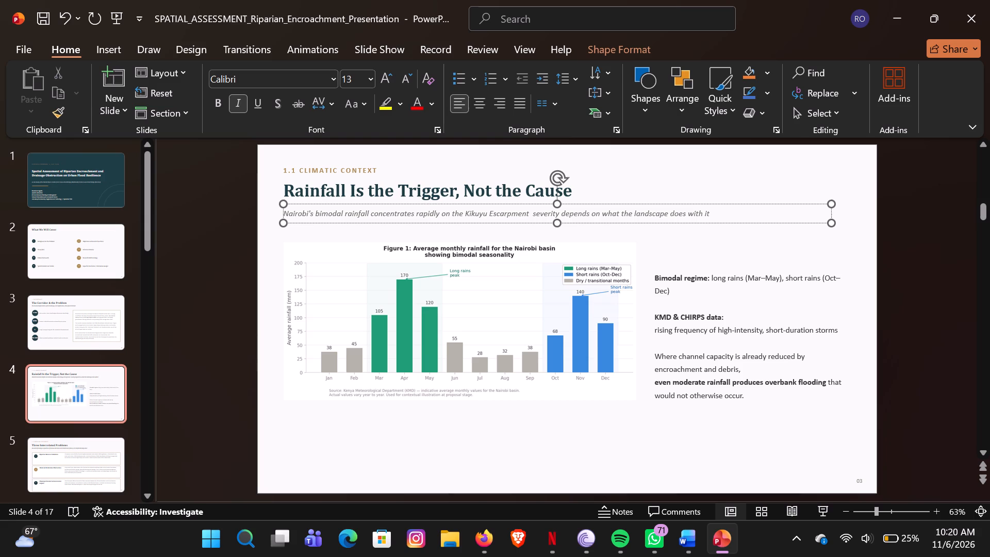
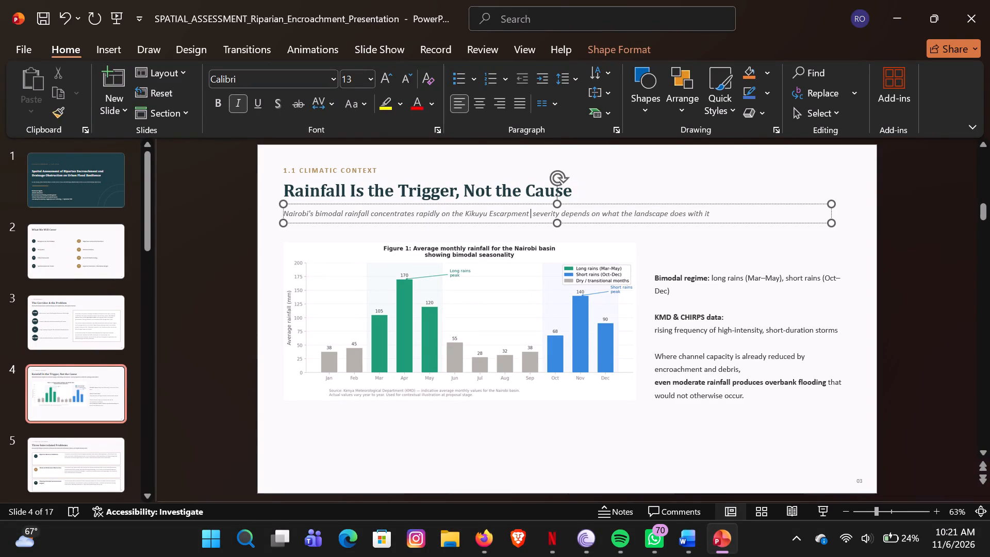
# On slide 4, begin spelling out CHIRPS in the "KMD & CHIRPS data" heading by inserting "( Climate Hazards Group" after the acronym.
pyautogui.click(704, 316)
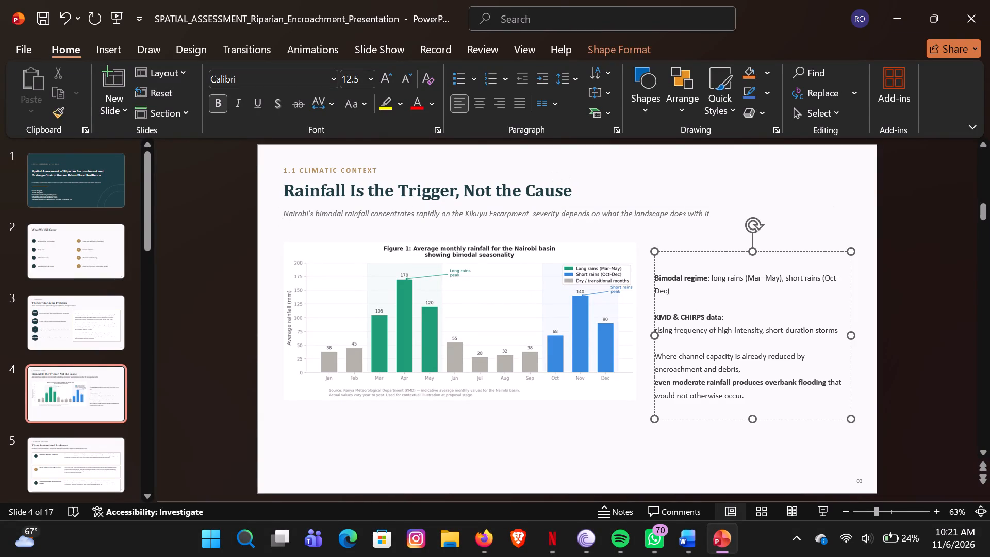
pyautogui.write('(')
pyautogui.press('space')
pyautogui.press('c')
pyautogui.write('limate')
pyautogui.press('space')
pyautogui.press('h')
pyautogui.write('ra')
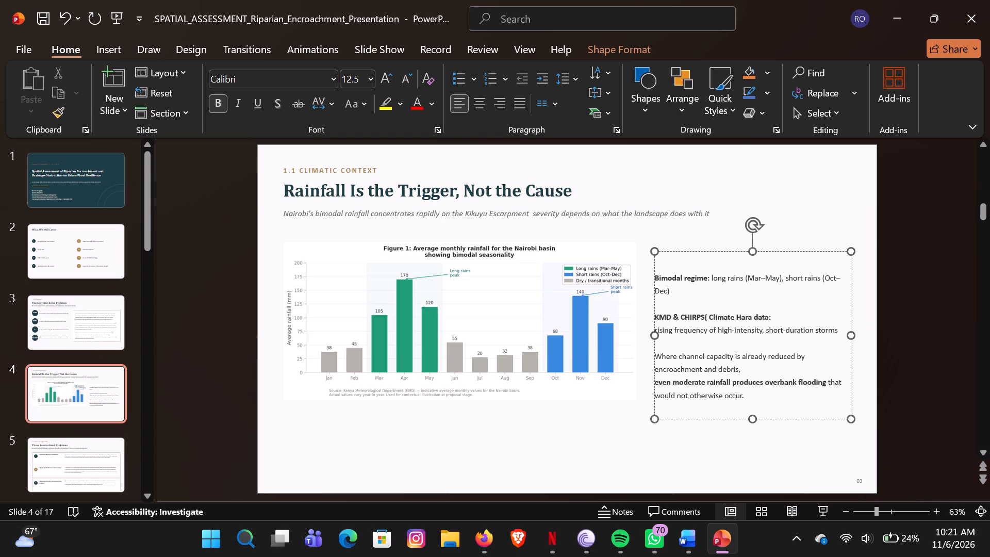
pyautogui.press('BackSpace')
pyautogui.write('zards')
pyautogui.press('space')
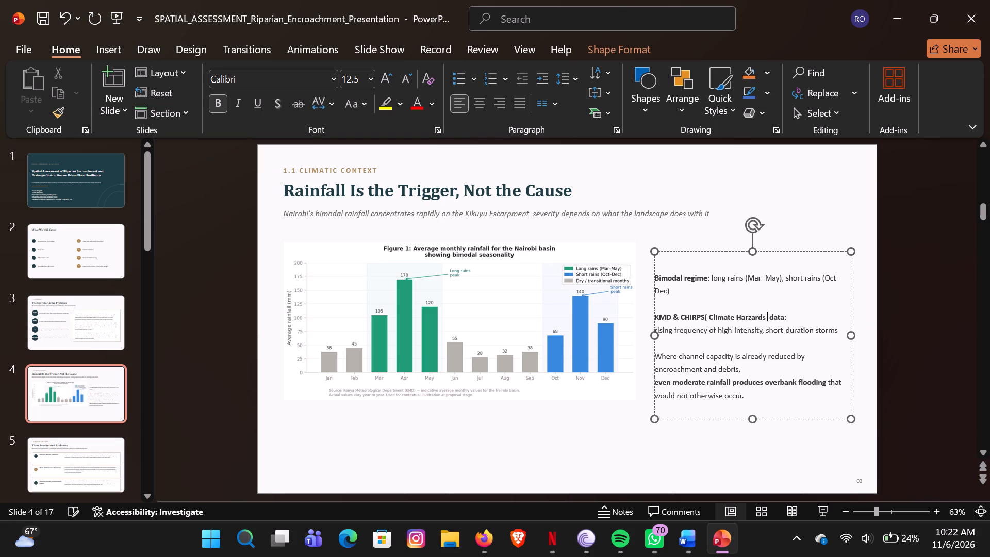
pyautogui.press('g')
pyautogui.write('roup')
pyautogui.press('space')
pyautogui.click(749, 318)
pyautogui.press('BackSpace')
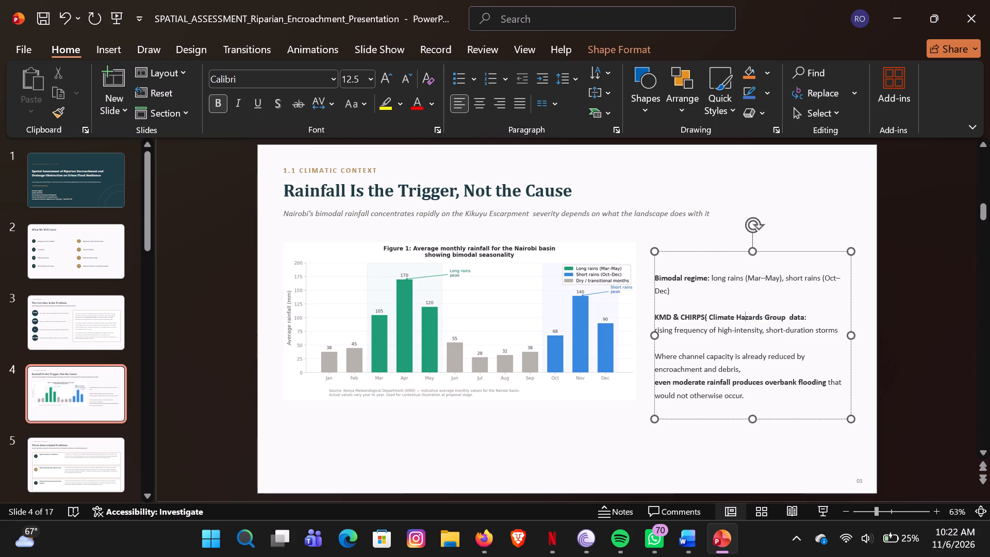
# Complete the CHIRPS expansion after "Climate Hazards Group" with "InfraRed Precipitation with Station)".
pyautogui.click(787, 319)
pyautogui.press('i')
pyautogui.write('nfr')
pyautogui.press('r')
pyautogui.write('ed')
pyautogui.press('space')
pyautogui.press('p')
pyautogui.write('recipitat')
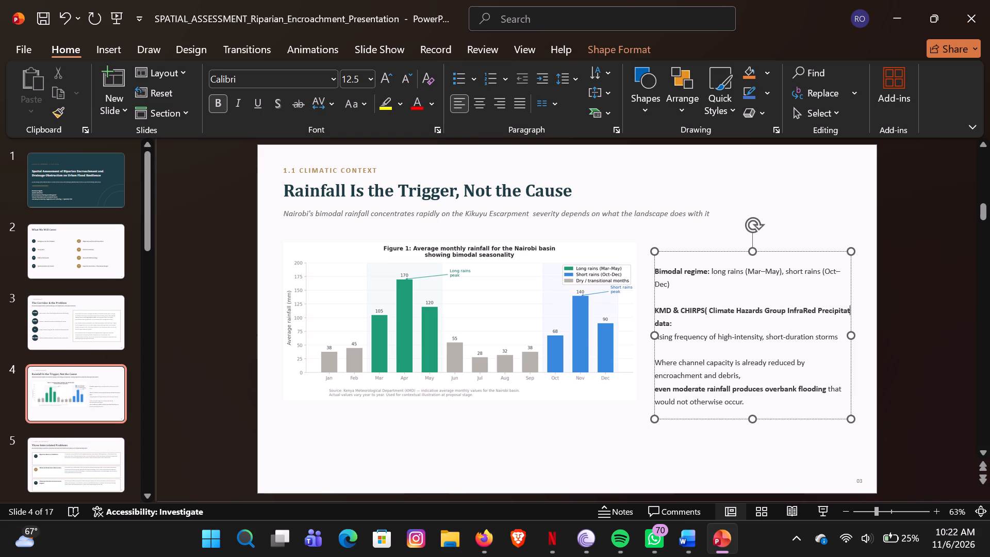
pyautogui.write('ion')
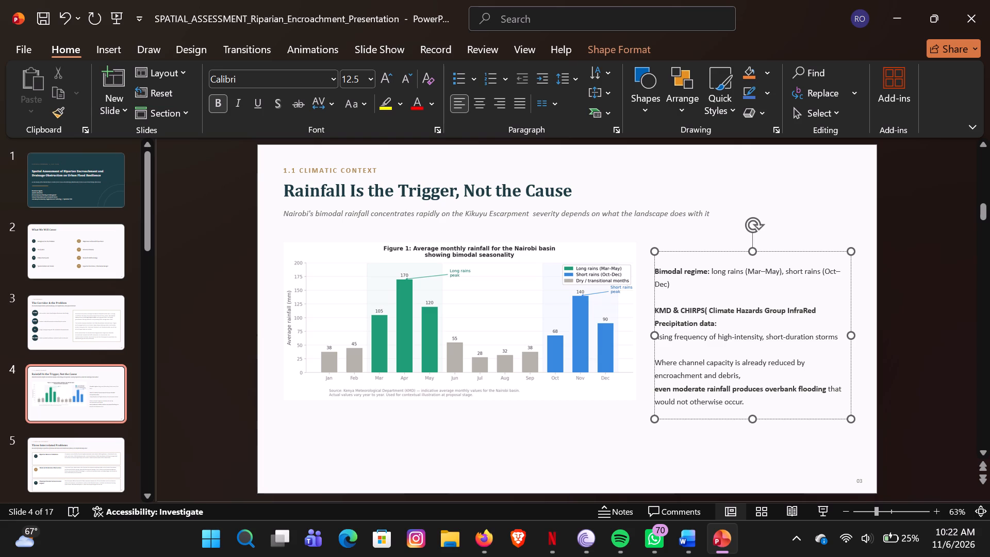
pyautogui.press('space')
pyautogui.write('with')
pyautogui.press('space')
pyautogui.press('s')
pyautogui.write('tation')
pyautogui.hotkey('shift', ')')
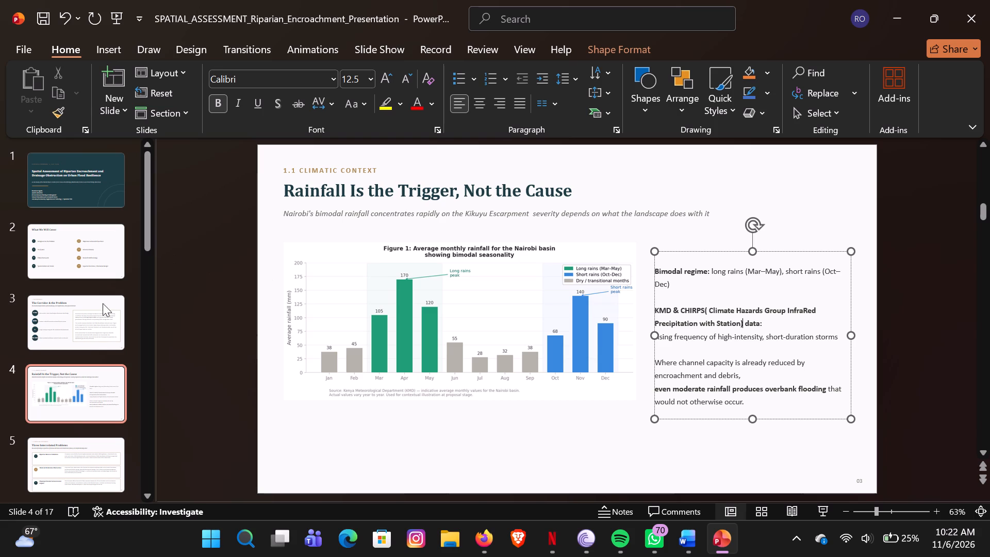
# On slide 5, delete the em dashes before "30 m fixed" and "it was this accumulated waste" in the first two problem descriptions.
pyautogui.click(46, 447)
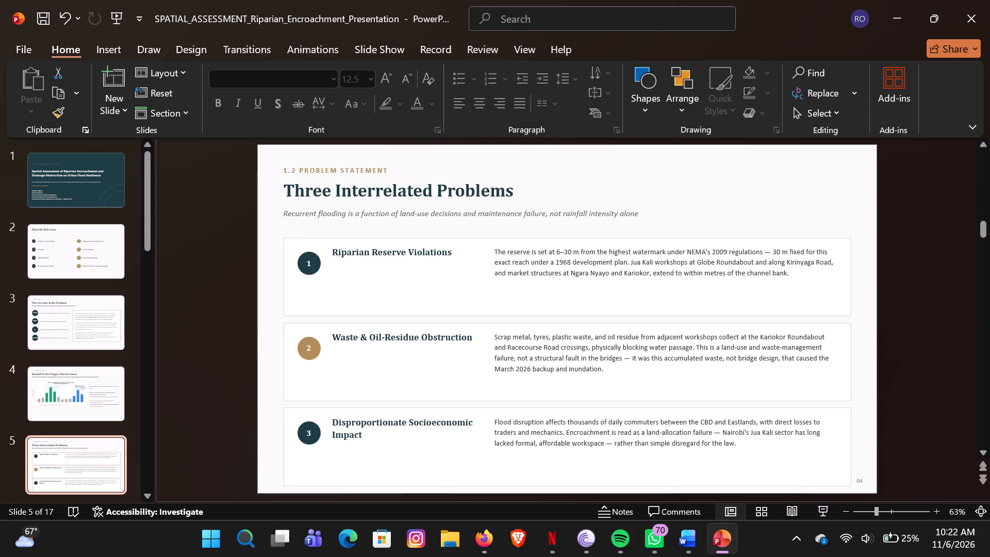
pyautogui.click(773, 251)
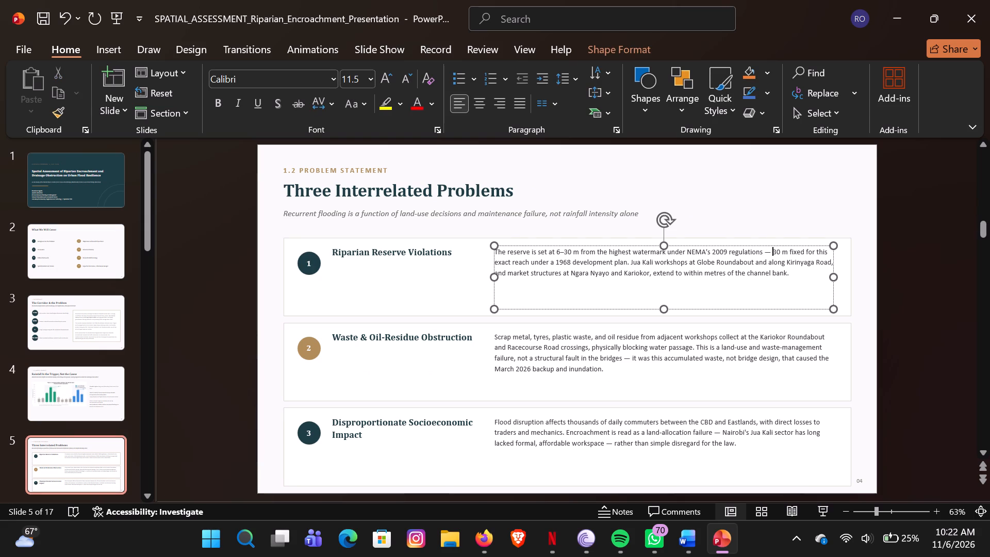
pyautogui.press('BackSpace')
pyautogui.press('BackSpace')
pyautogui.click(632, 355)
pyautogui.press('BackSpace')
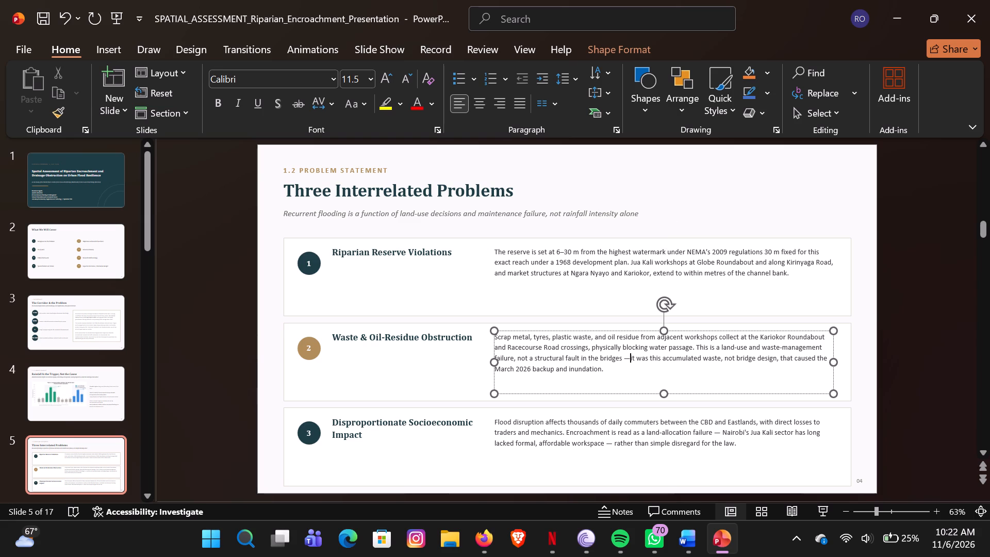
pyautogui.press('BackSpace')
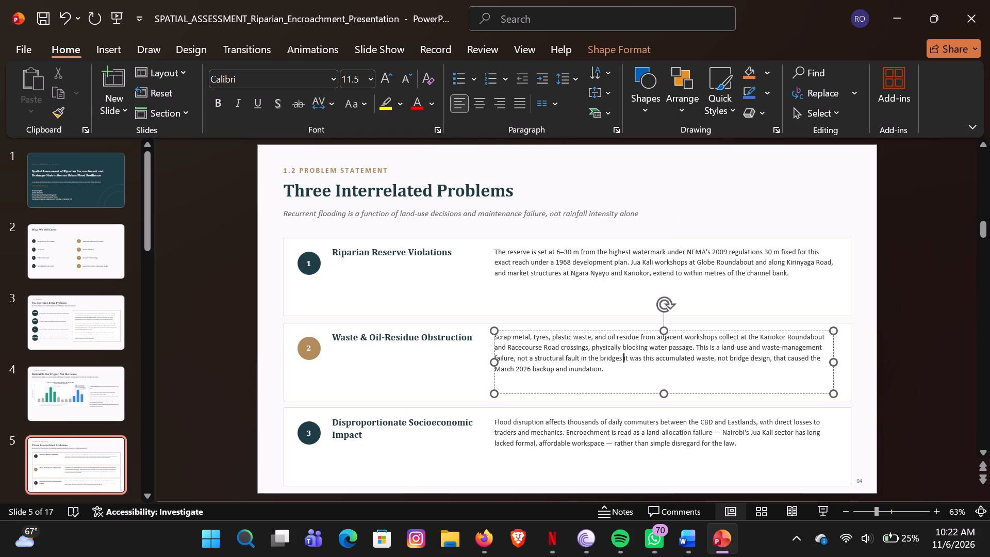
# Delete the em dashes before "Nairobi's Jua Kali sector" and "rather than simple disregard" in the Disproportionate Socioeconomic Impact description.
pyautogui.click(720, 431)
pyautogui.press('BackSpace')
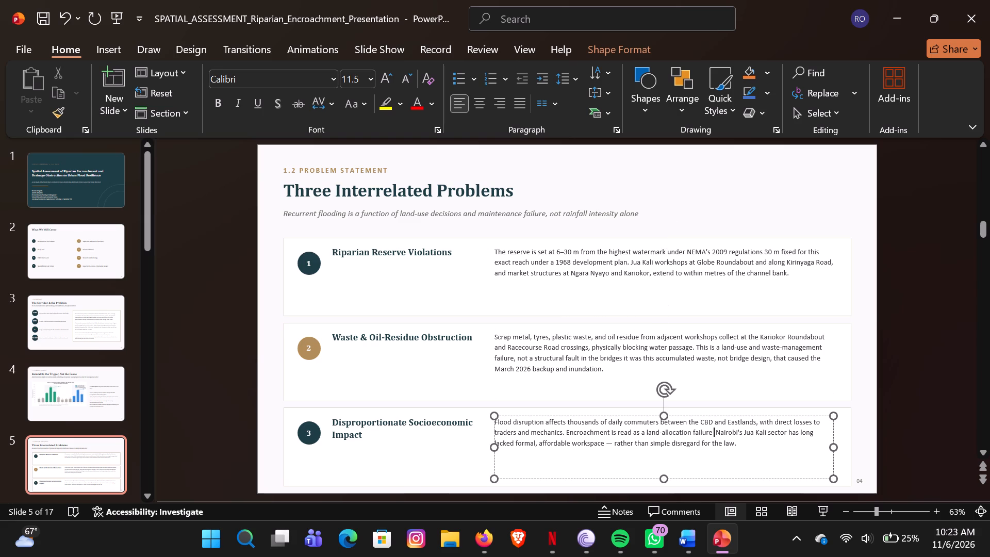
pyautogui.click(614, 442)
pyautogui.press('BackSpace')
pyautogui.press('BackSpace')
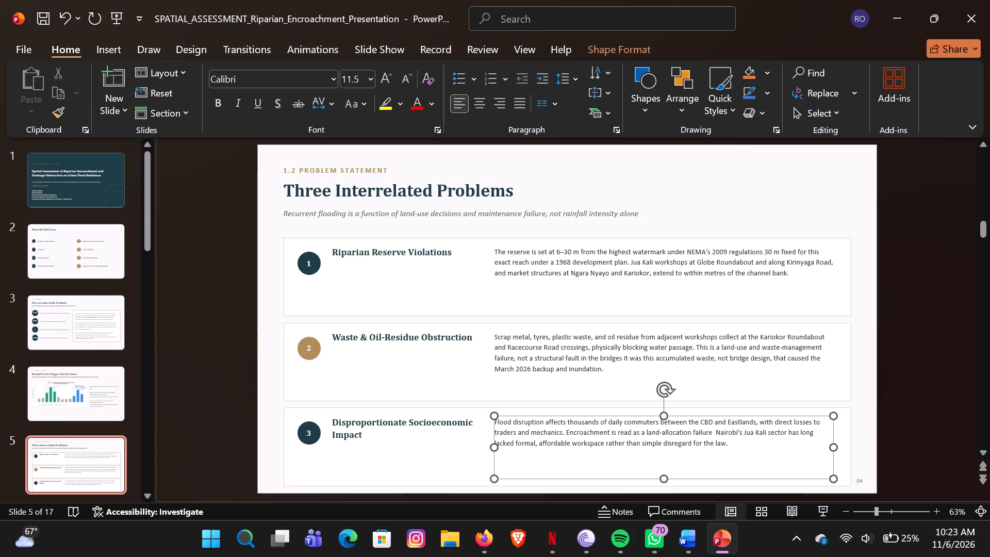
pyautogui.press('space')
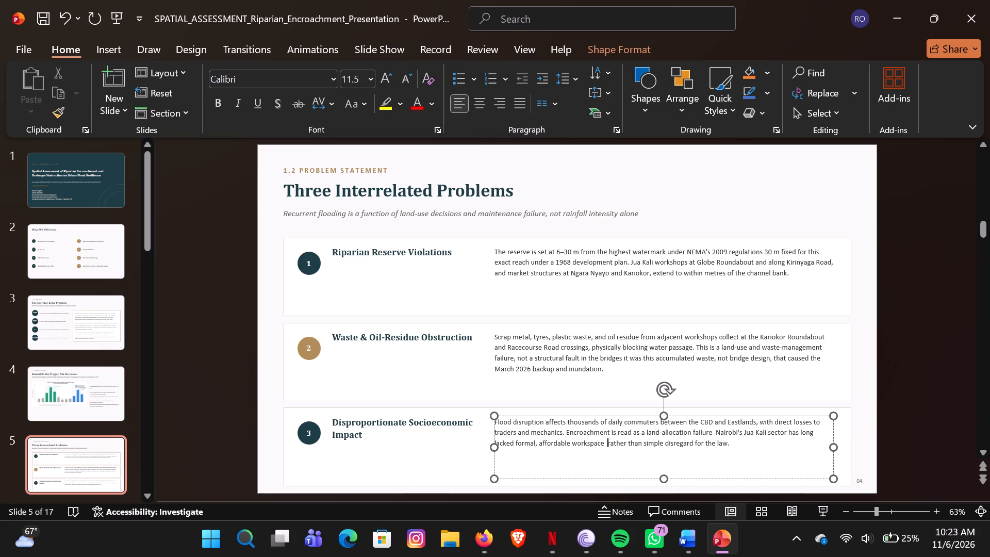
# Check slides 6 and 7, and on slide 8 delete the em dash before "a land-use failure" in the Waste & Oil-Residue Obstruction text.
pyautogui.scroll(-1, 94, 421)
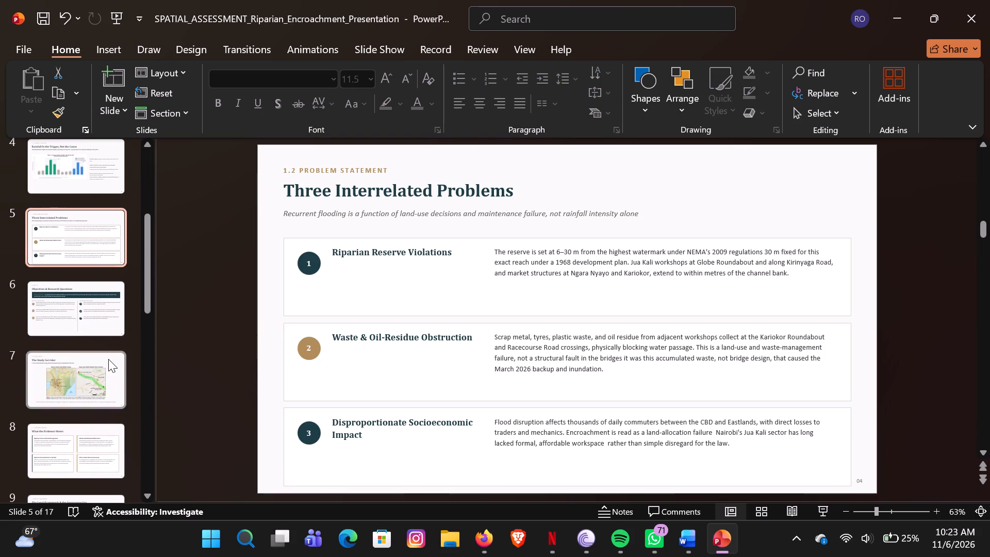
pyautogui.click(108, 299)
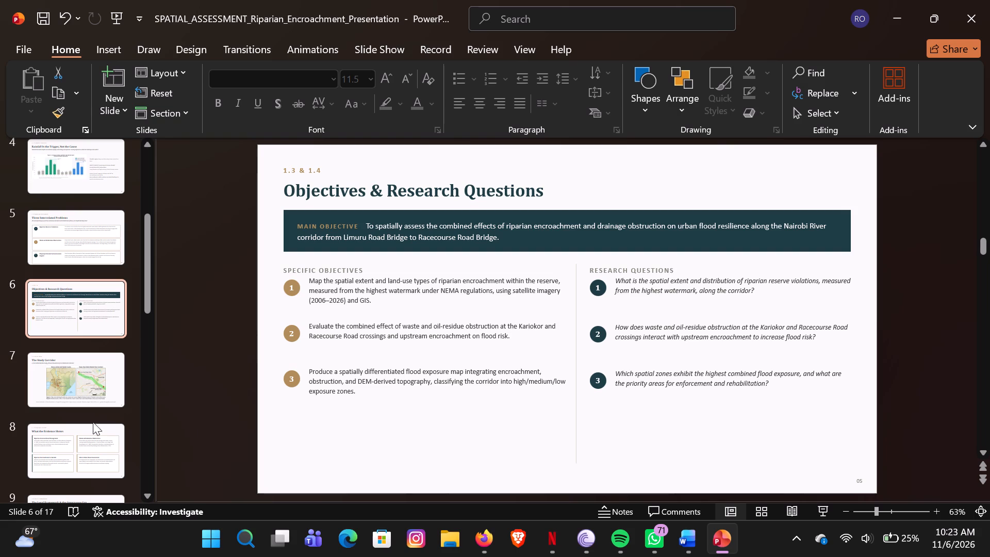
pyautogui.click(52, 405)
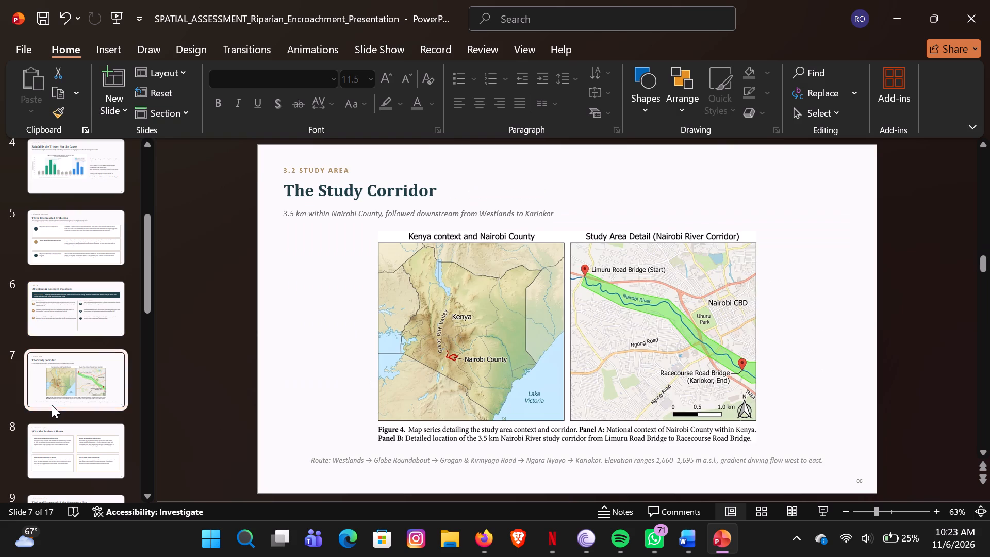
pyautogui.click(51, 474)
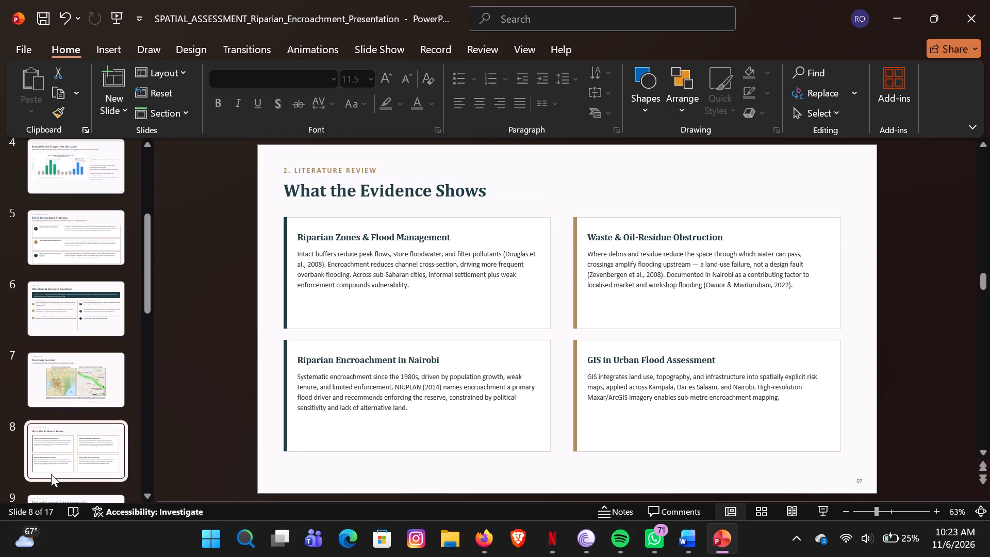
pyautogui.scroll(-1, 51, 474)
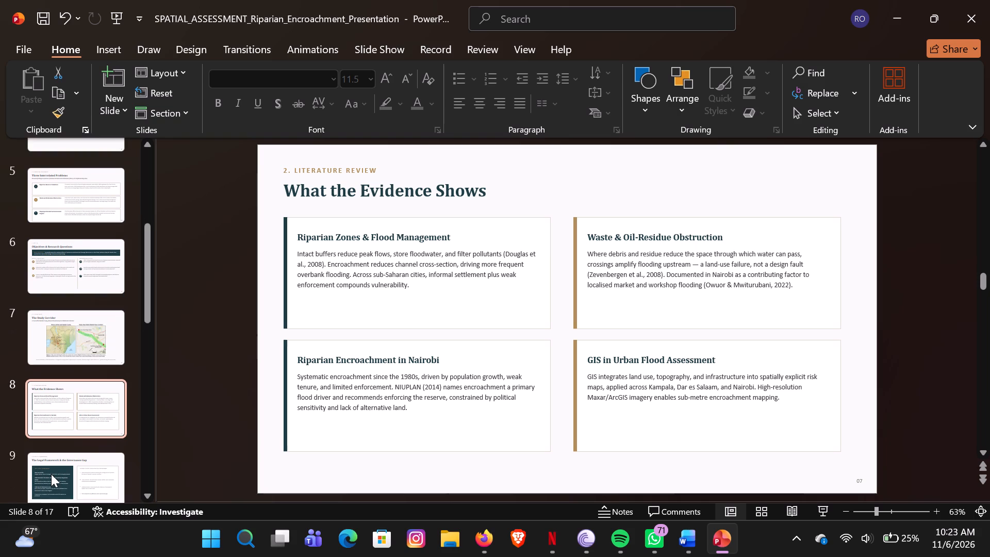
pyautogui.scroll(-1, 51, 474)
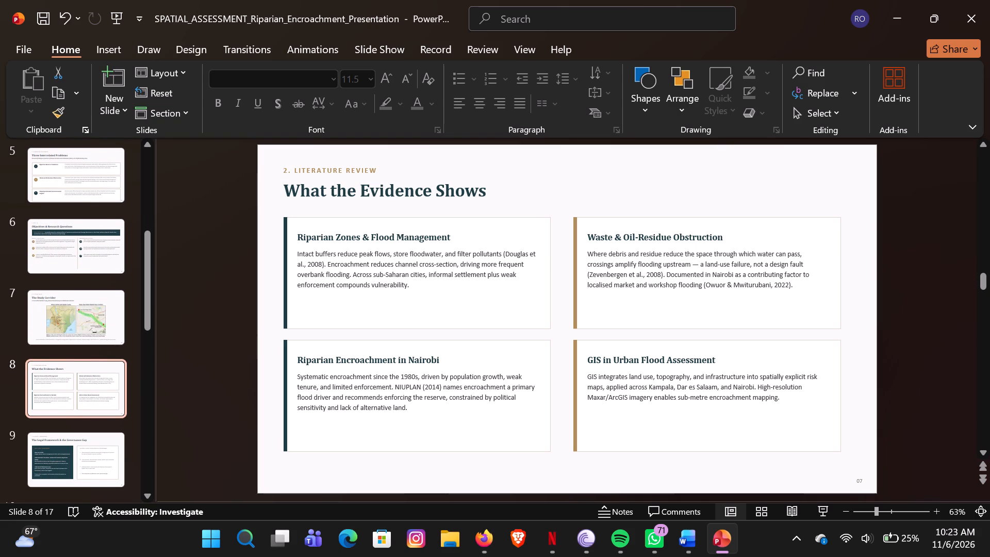
pyautogui.click(698, 263)
pyautogui.press('BackSpace')
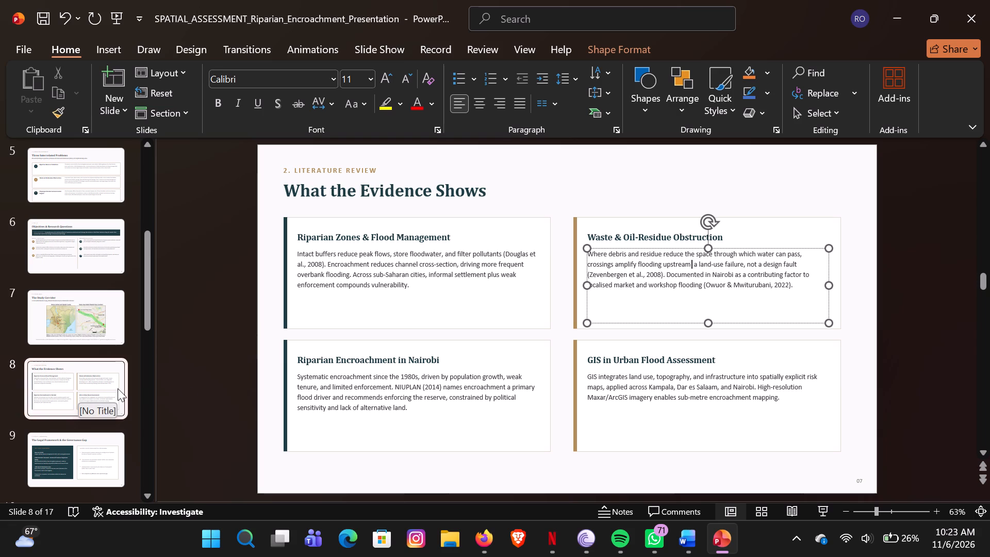
# Check slide 9, and on slide 10 delete the em dash before "mixed methods" in the subtitle.
pyautogui.click(85, 391)
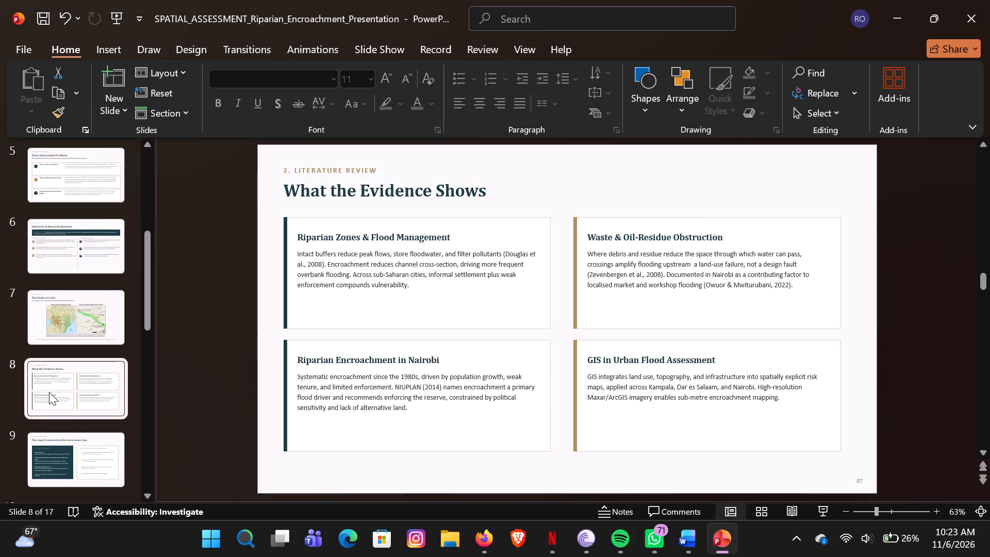
pyautogui.click(89, 466)
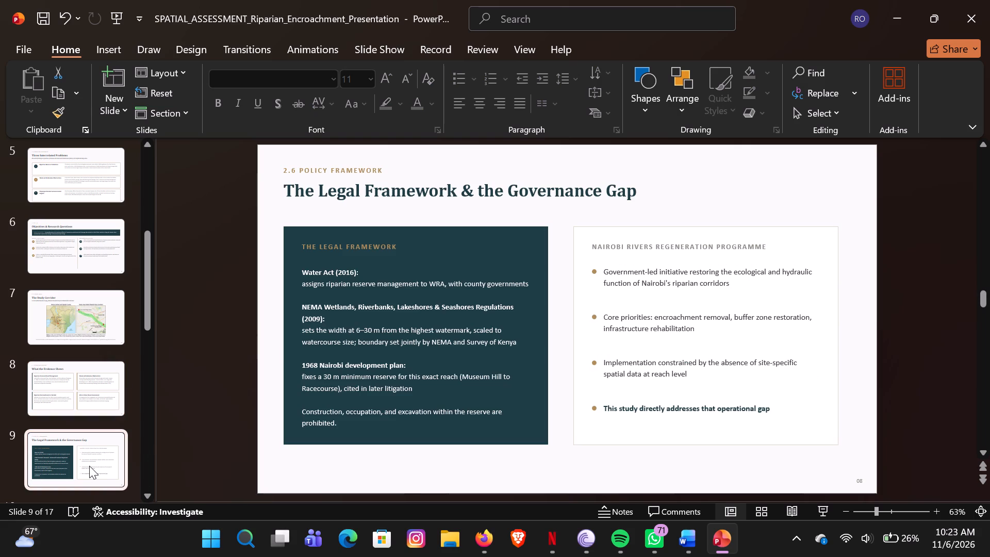
pyautogui.scroll(-1, 89, 466)
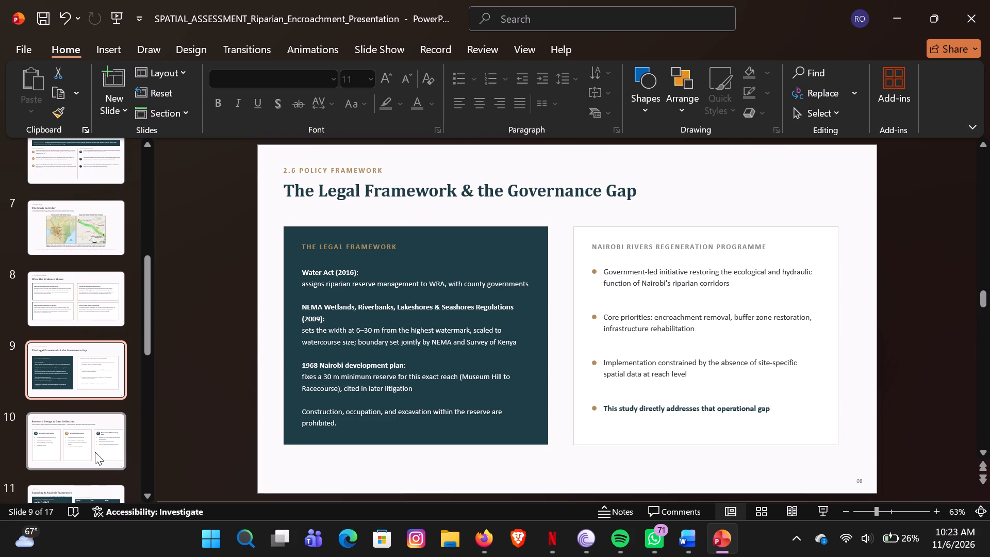
pyautogui.click(95, 452)
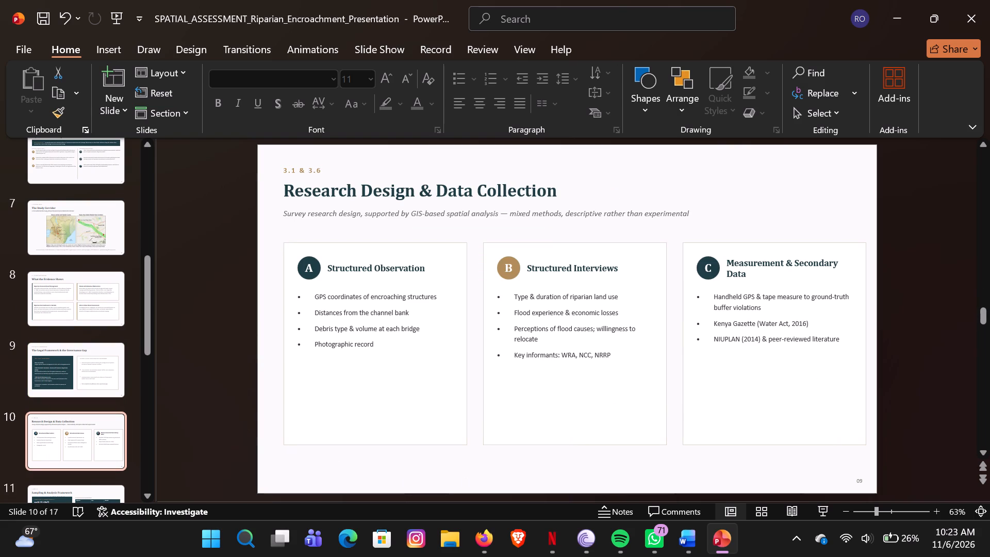
pyautogui.click(511, 214)
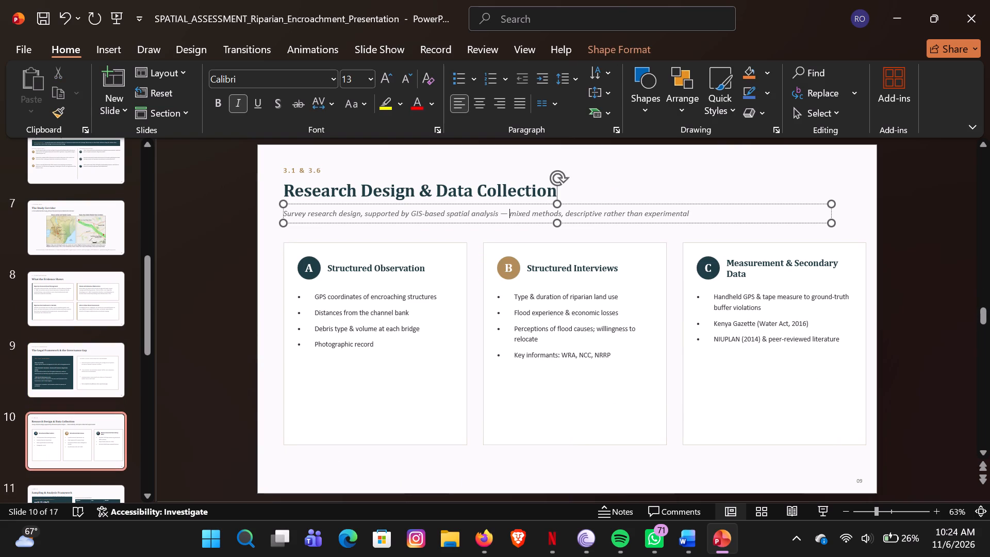
pyautogui.press('BackSpace')
pyautogui.press('BackSpace')
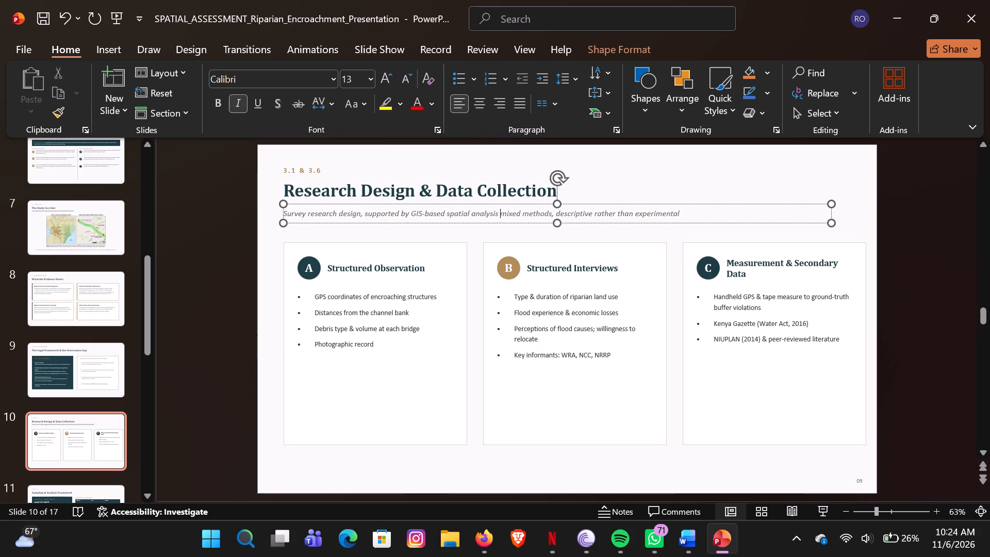
# Below the NIUPLAN bullet in the Measurement & Secondary Data card, add the unbulleted line "(Nairobi Intergrated Urban Development Master Plan)".
pyautogui.click(720, 370)
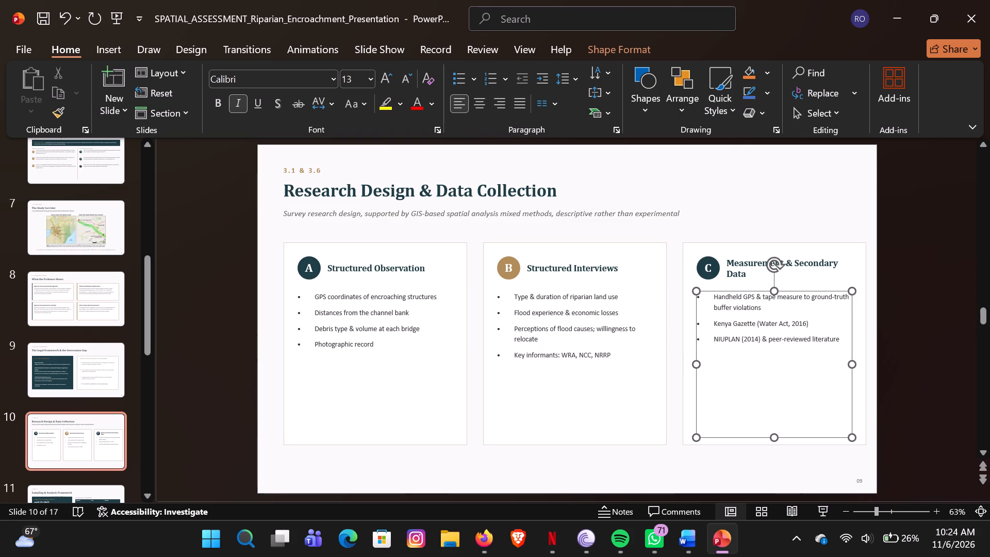
pyautogui.click(841, 338)
pyautogui.press('Return')
pyautogui.press('BackSpace')
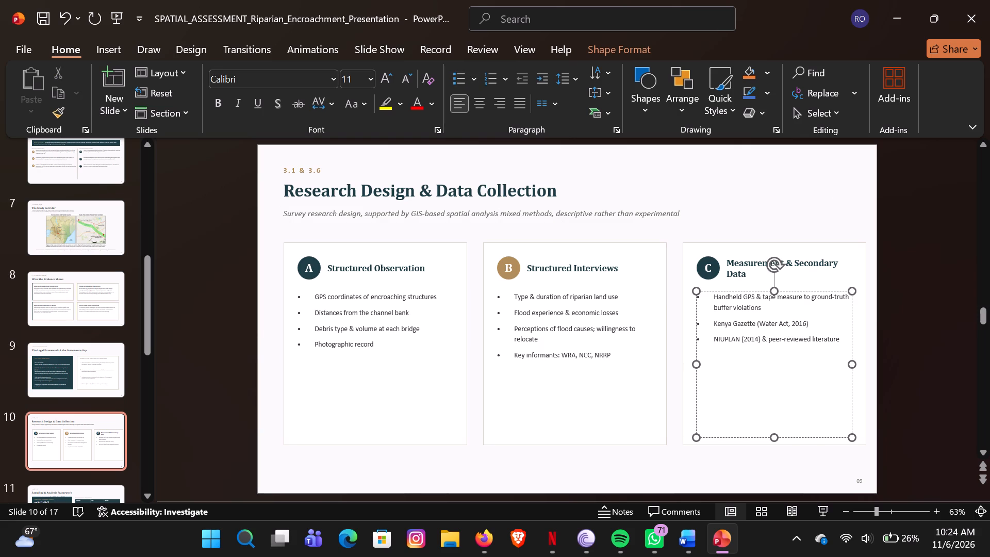
pyautogui.hotkey('shift', '(')
pyautogui.press('n')
pyautogui.press('i')
pyautogui.write('ntergrated')
pyautogui.press('space')
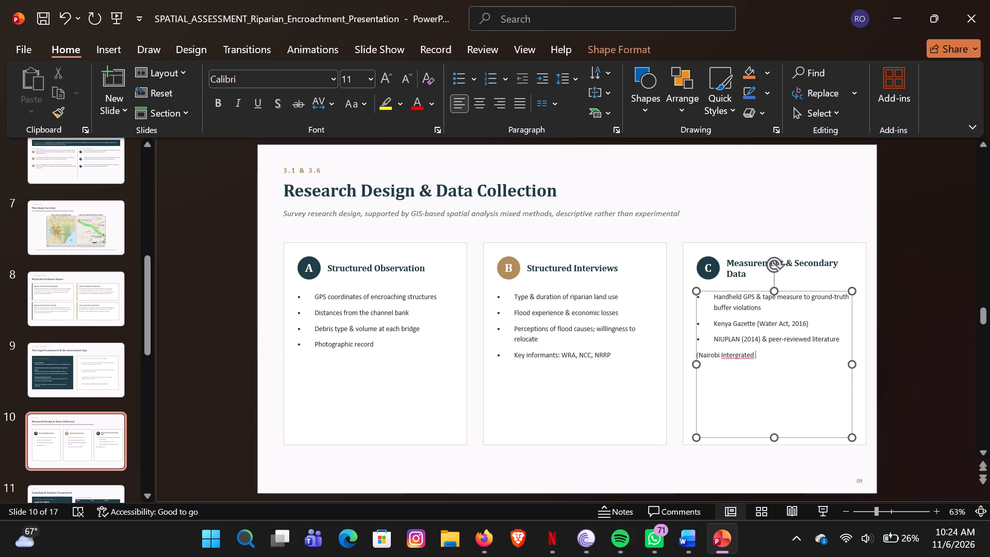
pyautogui.press('u')
pyautogui.write('rban')
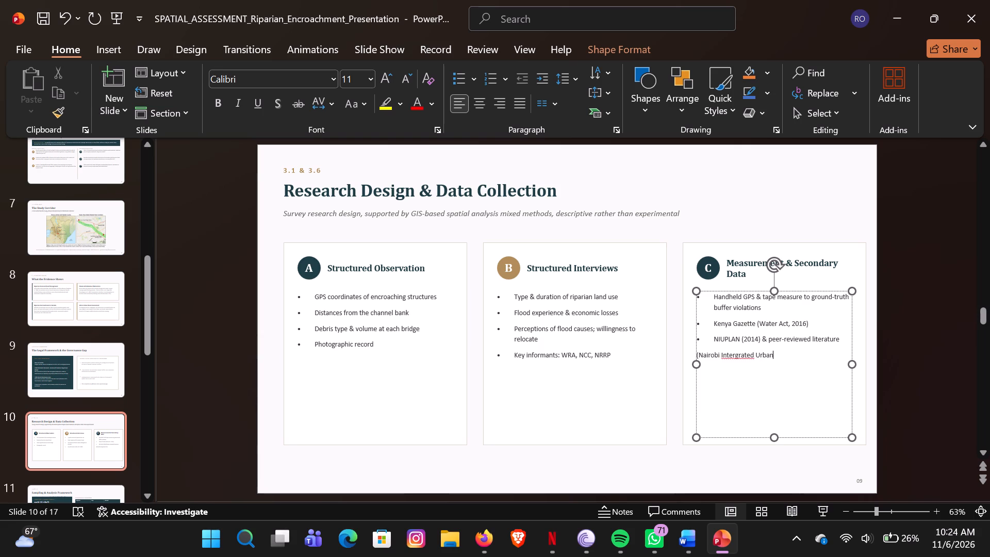
pyautogui.press('space')
pyautogui.press('d')
pyautogui.press('e')
pyautogui.write('velopment')
pyautogui.press('space')
pyautogui.press('m')
pyautogui.press('space')
pyautogui.press('p')
pyautogui.write('lan')
pyautogui.hotkey('shift', ')')
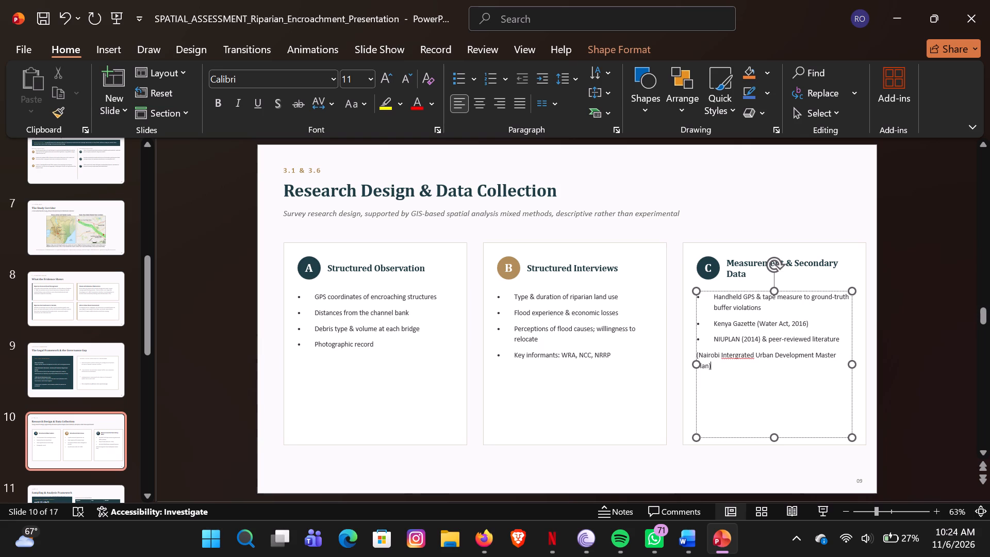
# Correct the misspelled "Intergrated" to "Integrated" in the NIUPLAN expansion.
pyautogui.click(735, 351)
pyautogui.press('BackSpace')
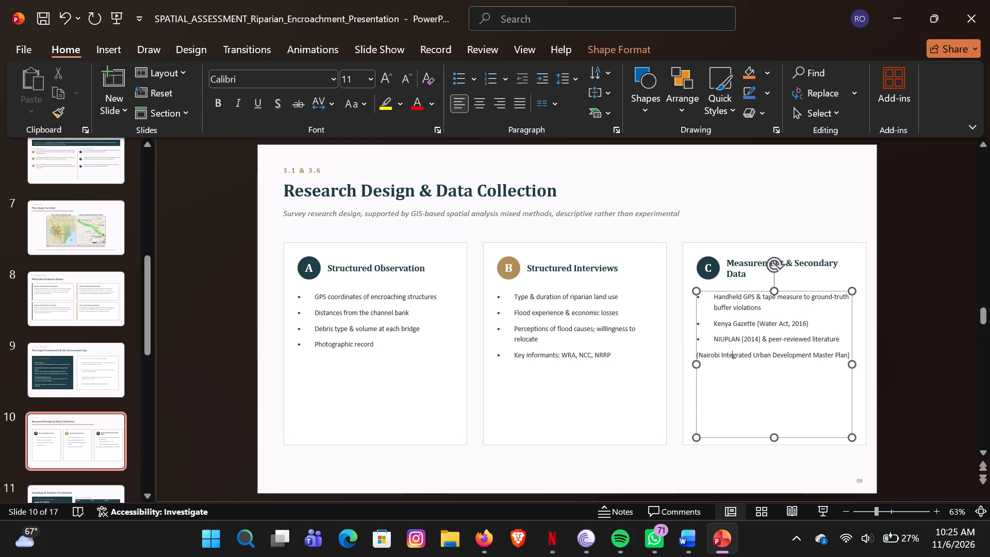
# Below the key informants bullet in the Structured Interviews card, start an unbulleted expansion line with "(Water Resource Authority,".
pyautogui.click(622, 350)
pyautogui.press('Return')
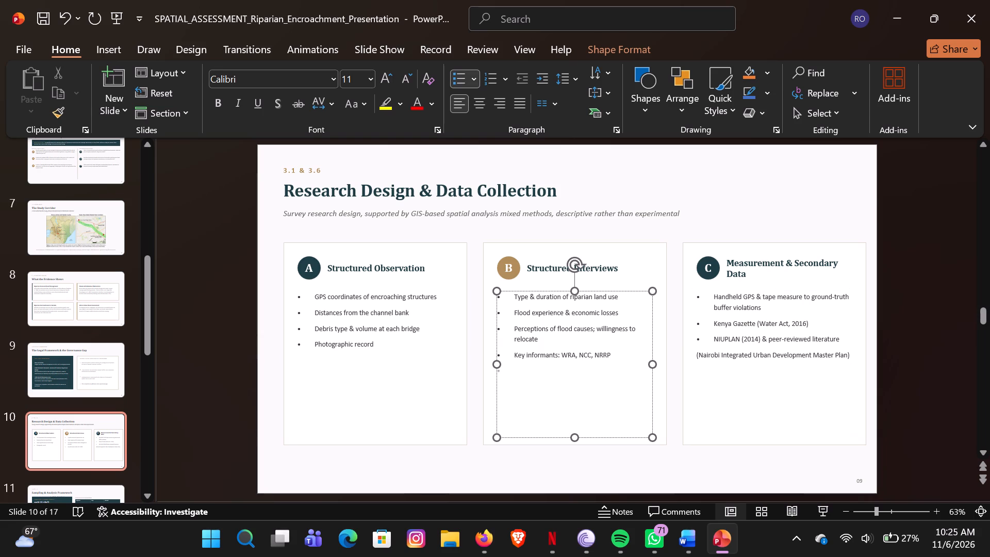
pyautogui.press('BackSpace')
pyautogui.hotkey('shift', '(')
pyautogui.write('ater')
pyautogui.press('space')
pyautogui.write('esource')
pyautogui.press('space')
pyautogui.write('uthority,')
pyautogui.press('space')
# Continue the key informants expansion line in the Structured Interviews card with "Nairobi City County," after "Water Resource Authority,".
pyautogui.press('n')
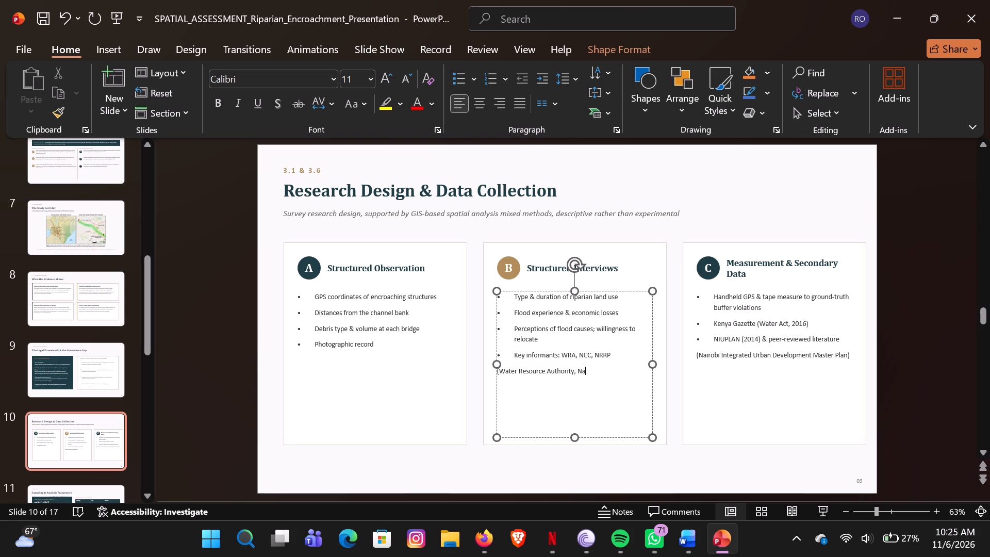
pyautogui.write('irobi')
pyautogui.press('space')
pyautogui.press('c')
pyautogui.write('ity')
pyautogui.press('space')
pyautogui.press('c')
pyautogui.write('oun')
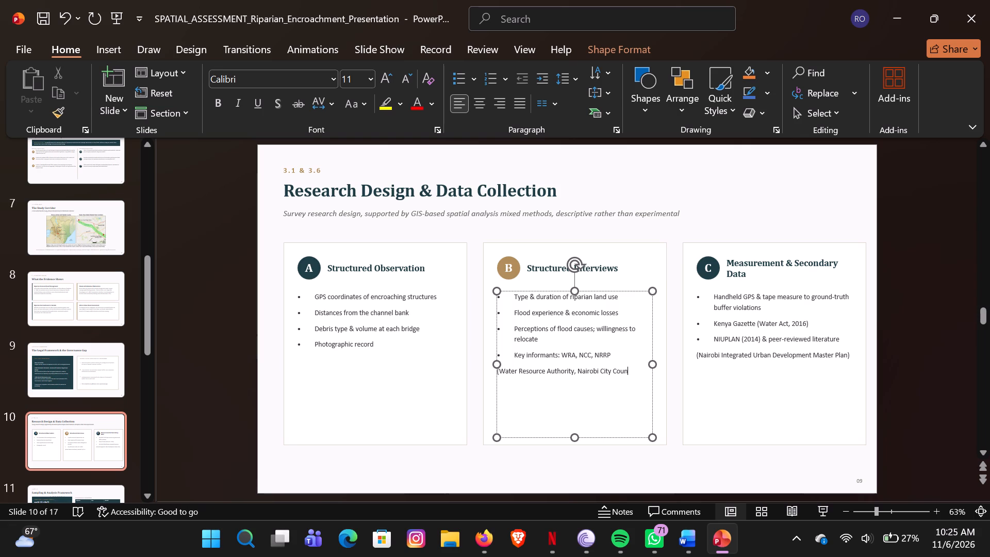
pyautogui.write('ty,')
pyautogui.press('space')
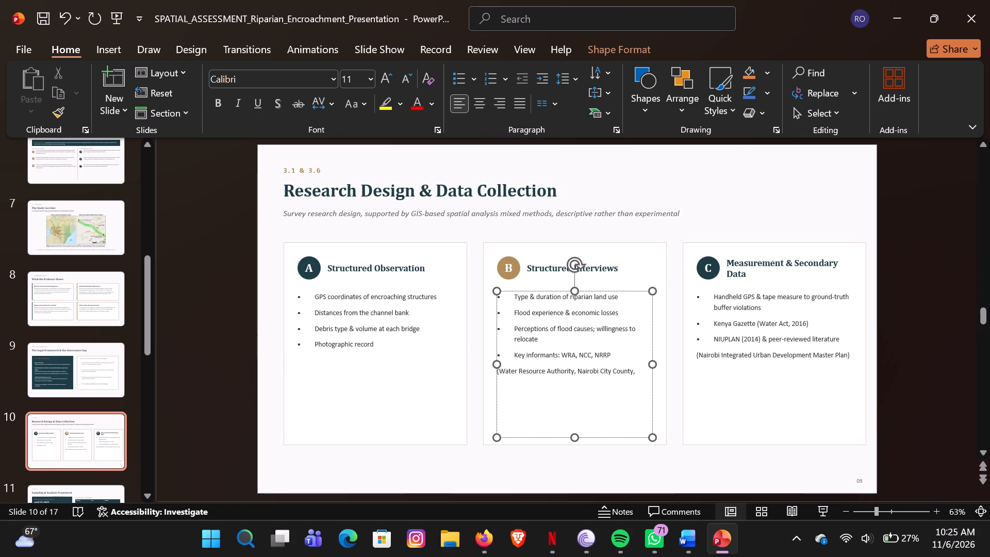
# Complete the key informants expansion line with "National Regional and Physical Planning" and a closing parenthesis.
pyautogui.press('n')
pyautogui.press('s')
pyautogui.press('BackSpace')
pyautogui.write('ationaln')
pyautogui.press('BackSpace')
pyautogui.press('space')
pyautogui.press('r')
pyautogui.press('e')
pyautogui.write('gional')
pyautogui.press('space')
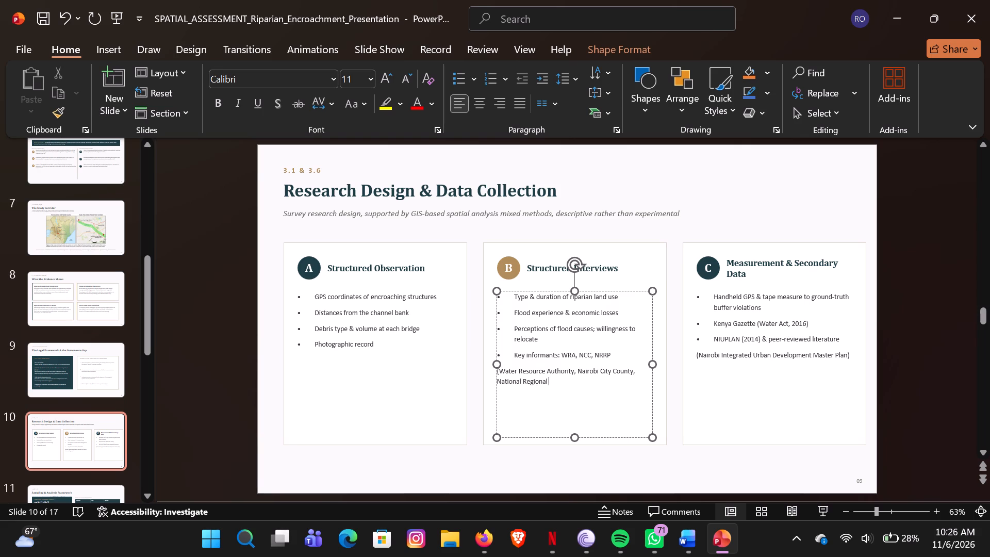
pyautogui.write('and')
pyautogui.press('space')
pyautogui.press('p')
pyautogui.write('HY')
pyautogui.press('BackSpace')
pyautogui.press('BackSpace')
pyautogui.write('hysical')
pyautogui.press('space')
pyautogui.press('p')
pyautogui.write('lanning')
pyautogui.press('space')
pyautogui.hotkey('shift', ')')
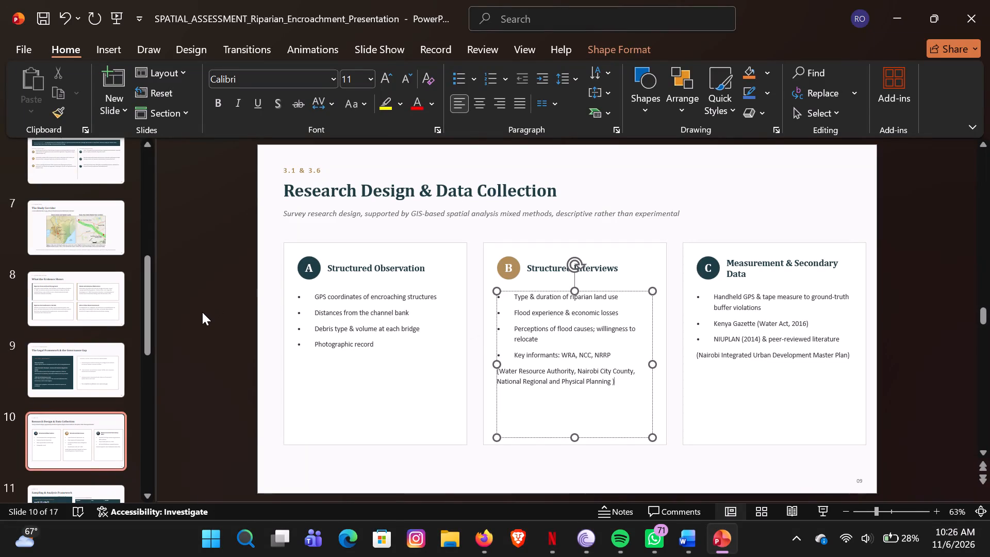
# On slide 11, delete the em dashes after "three strata" and "other riparian users" in the Sampling Design paragraph.
pyautogui.scroll(-1, 88, 452)
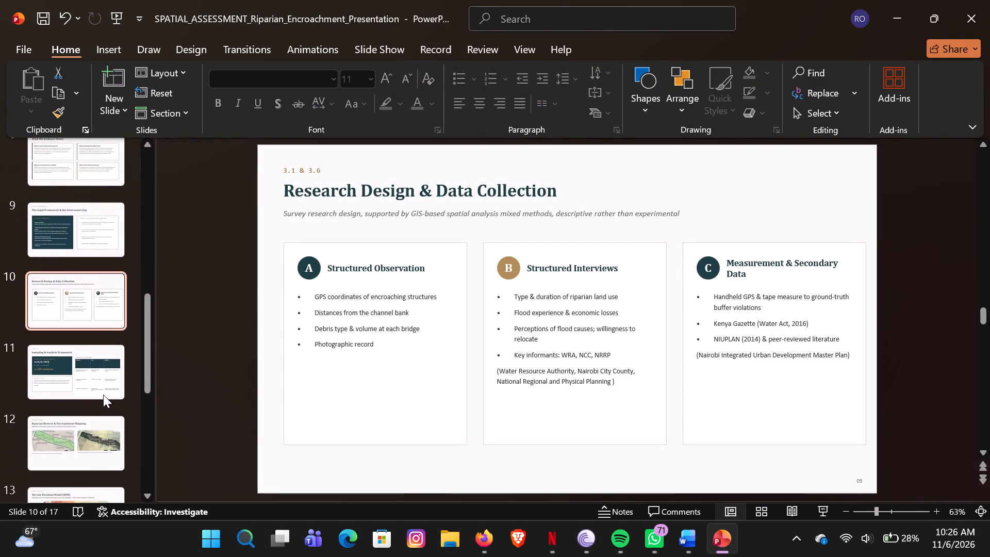
pyautogui.click(101, 390)
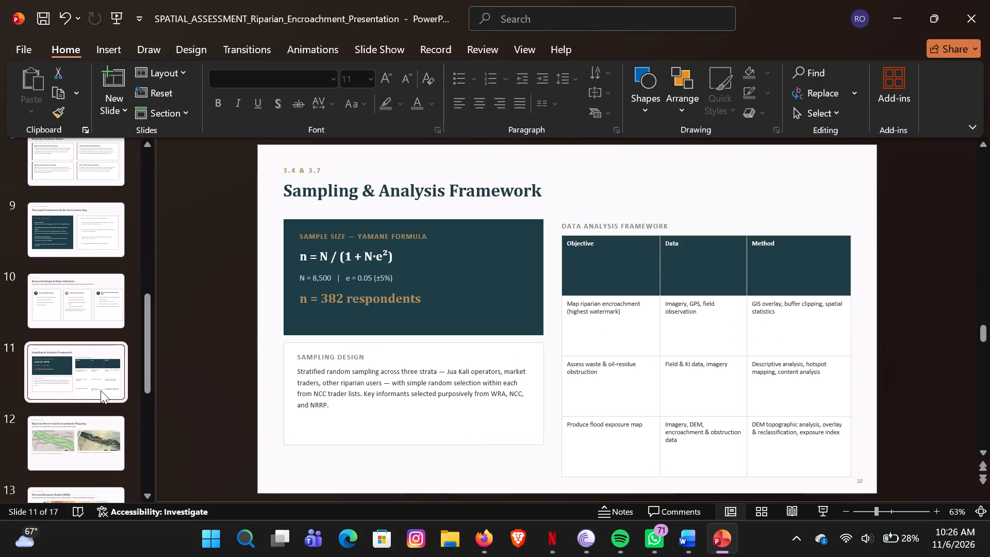
pyautogui.click(443, 374)
pyautogui.press('BackSpace')
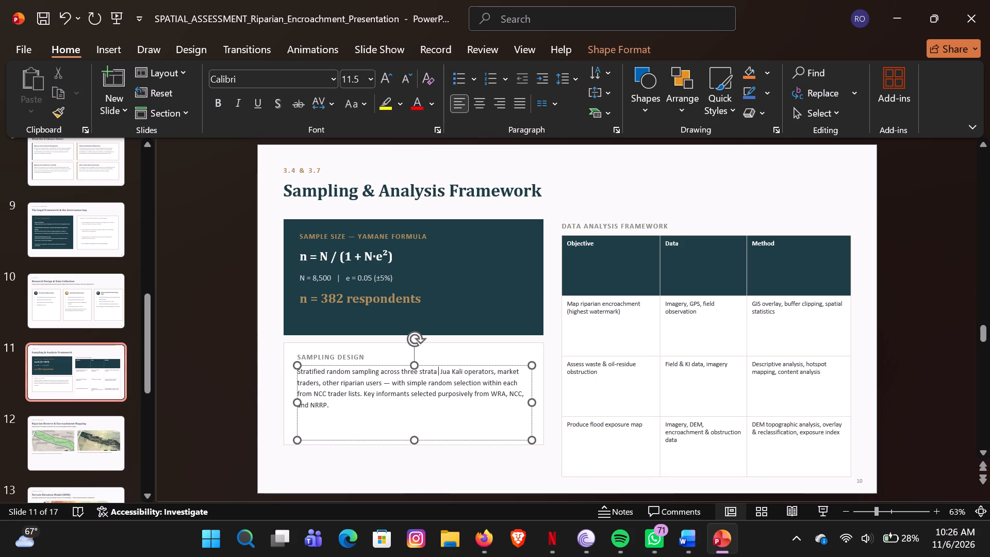
pyautogui.click(393, 384)
pyautogui.press('BackSpace')
pyautogui.press('BackSpace')
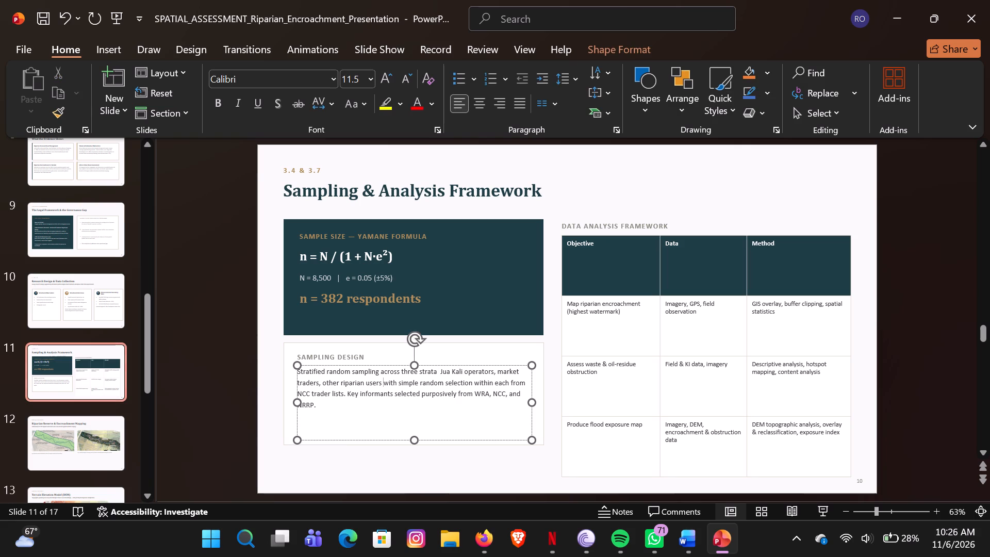
# Check slide 12, and on slide 13 place the text cursor in the subtitle just before "basis".
pyautogui.click(77, 429)
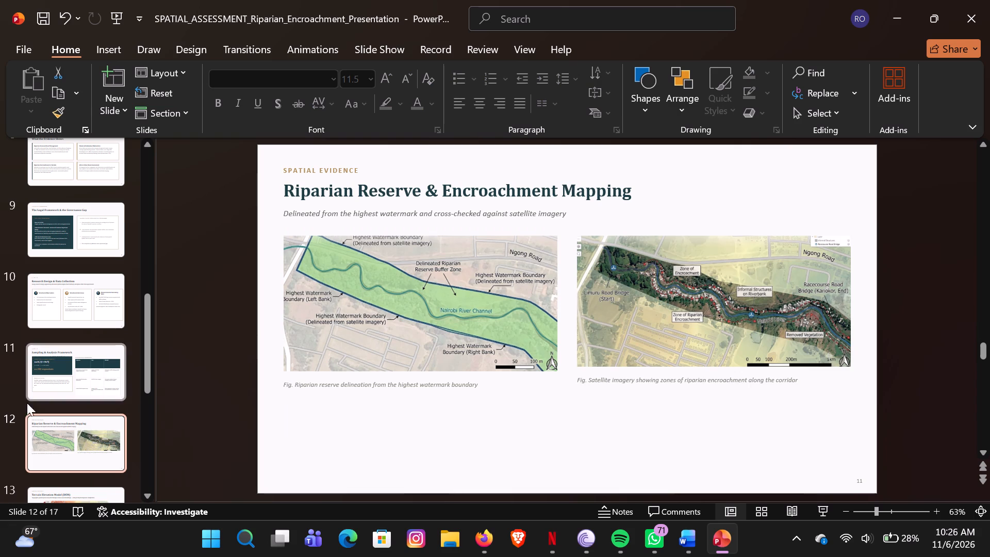
pyautogui.scroll(-1, 68, 429)
pyautogui.click(76, 419)
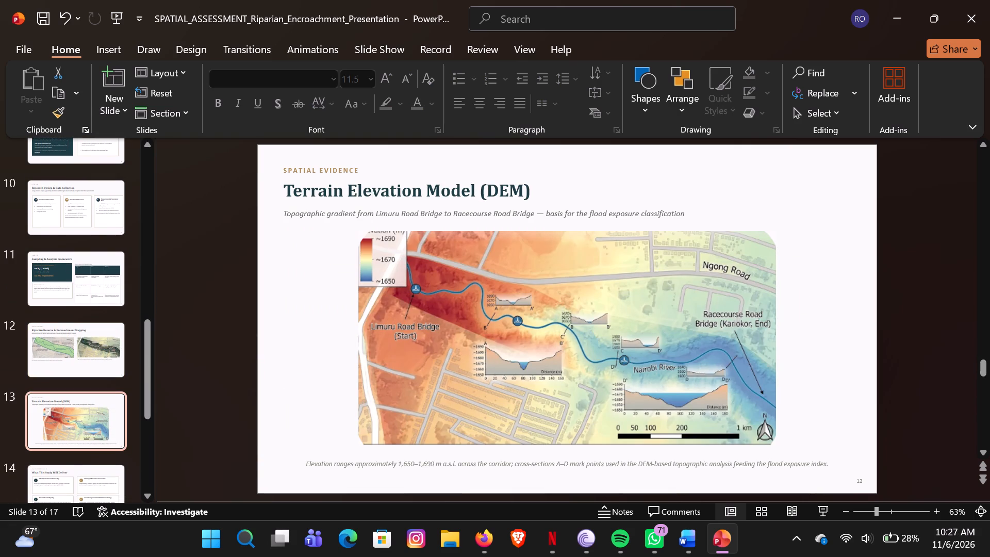
pyautogui.click(545, 212)
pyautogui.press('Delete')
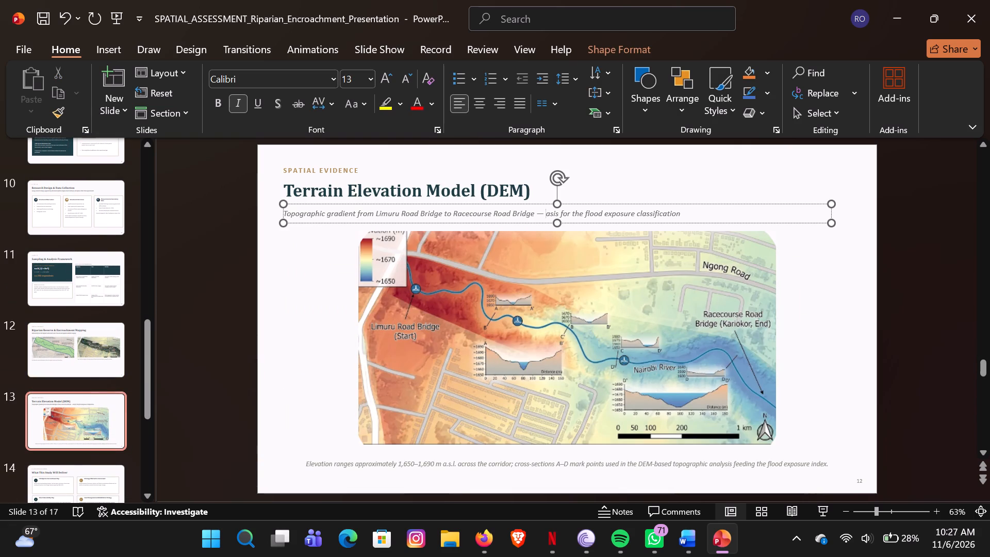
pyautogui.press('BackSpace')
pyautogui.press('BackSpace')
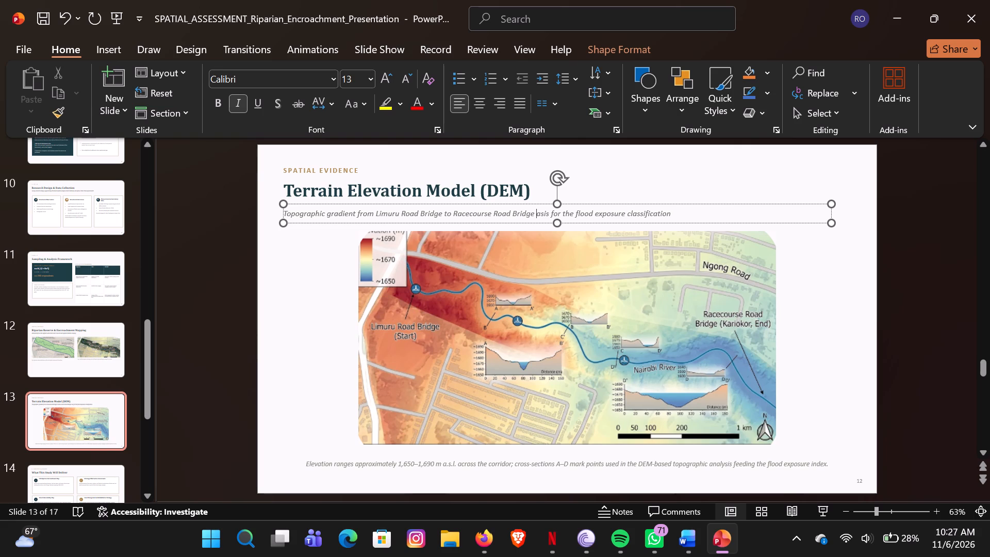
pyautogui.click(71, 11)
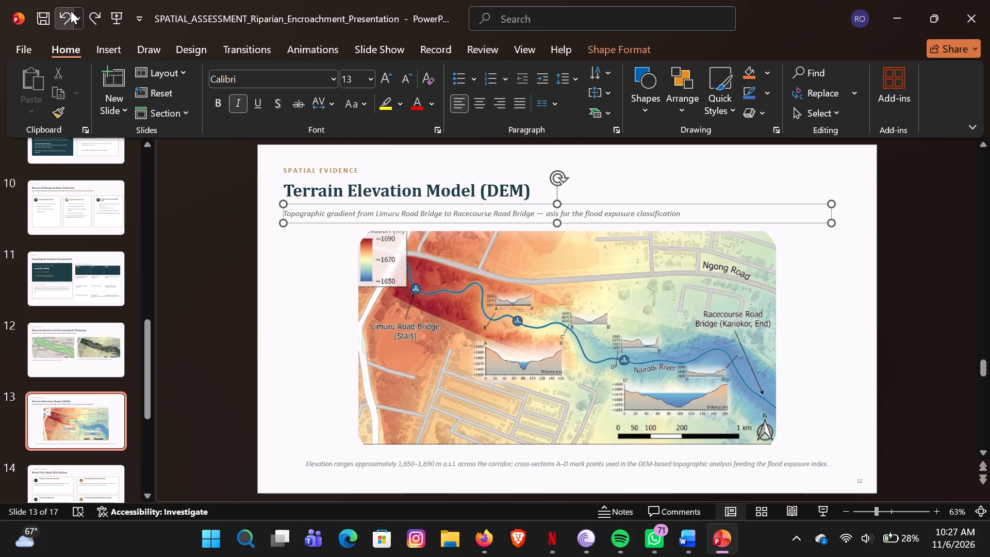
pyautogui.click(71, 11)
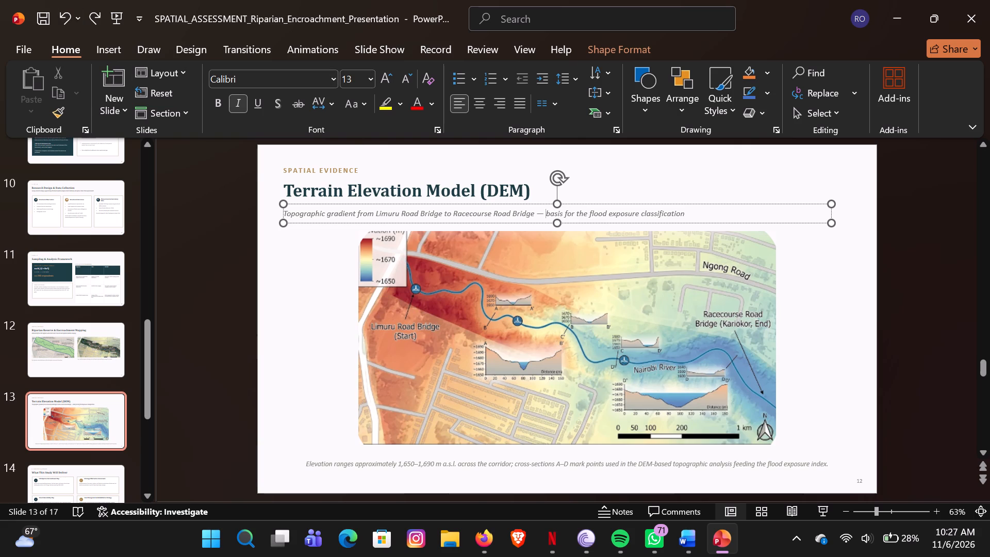
# Delete the em dash before "basis" in the Terrain Elevation Model subtitle, keeping the word intact.
pyautogui.press('BackSpace')
pyautogui.press('BackSpace')
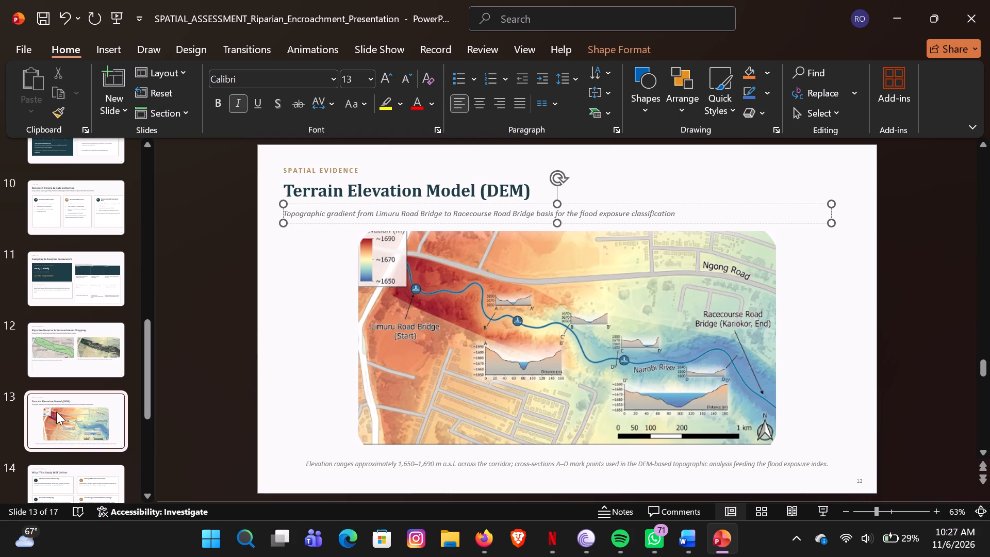
# On slide 14, delete the em dash before "accounting" in the Land Management & Rehabilitation Strategy card, leaving the words spaced apart.
pyautogui.click(71, 481)
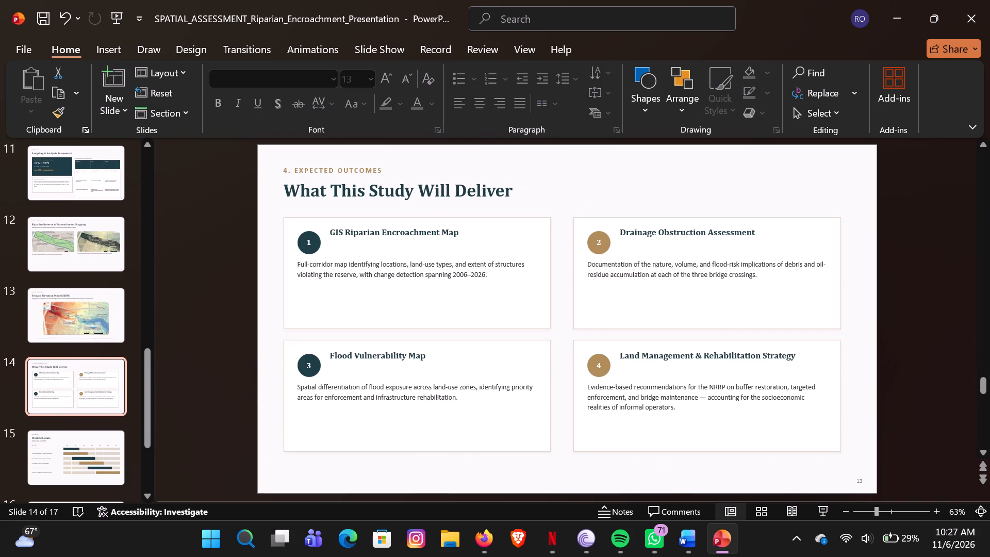
pyautogui.click(705, 402)
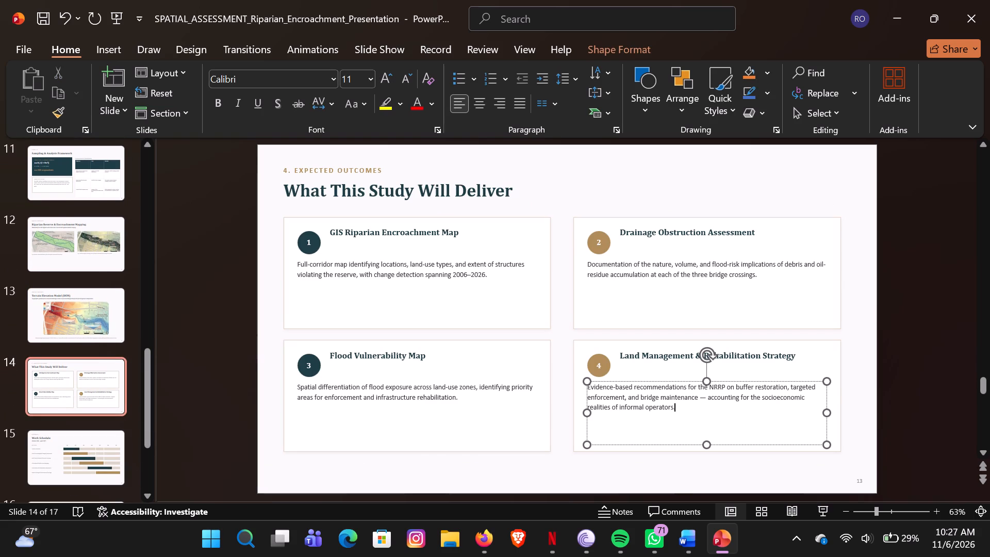
pyautogui.click(708, 398)
pyautogui.press('BackSpace')
pyautogui.press('BackSpace')
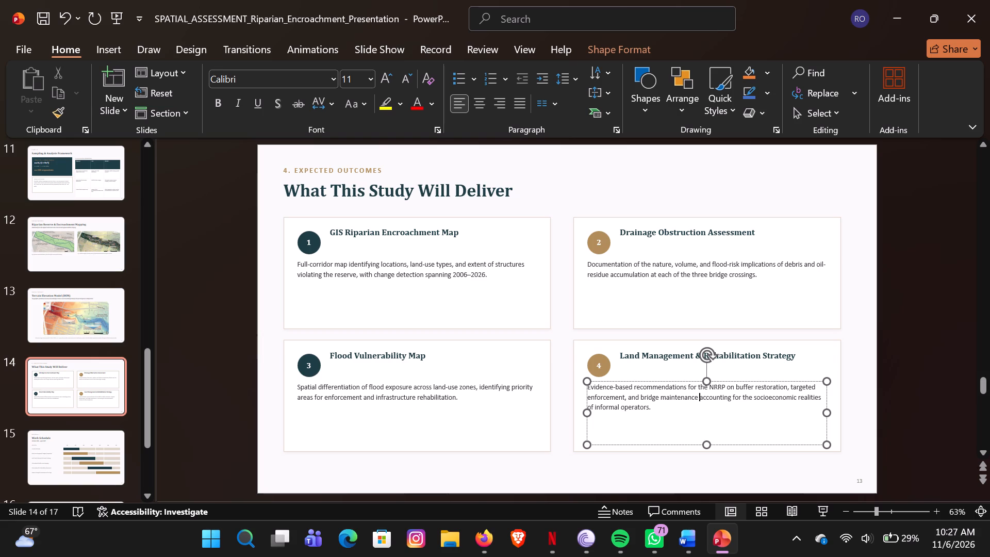
pyautogui.press('space')
# On slide 15, change the start month in the Work Schedule subtitle to June, keeping the year 2026.
pyautogui.click(84, 438)
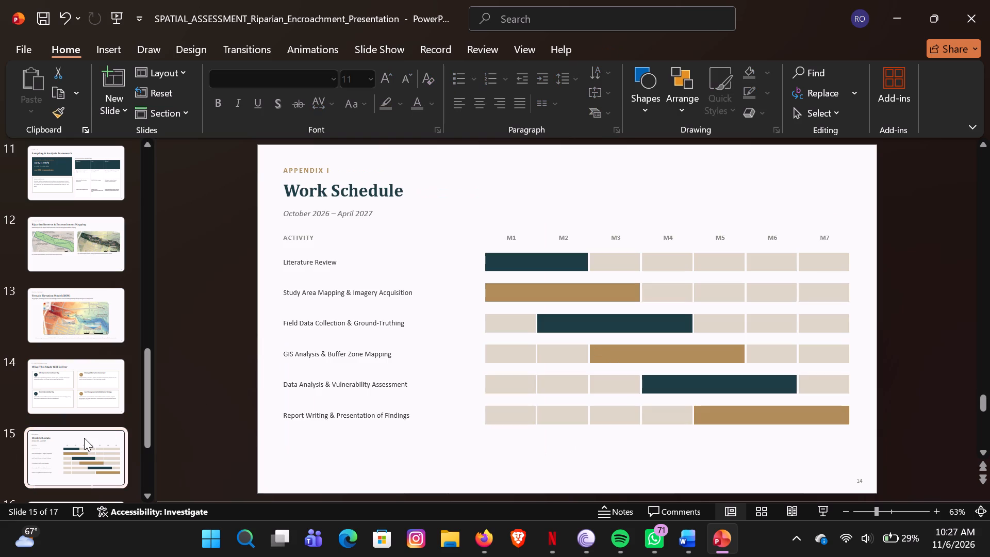
pyautogui.click(308, 214)
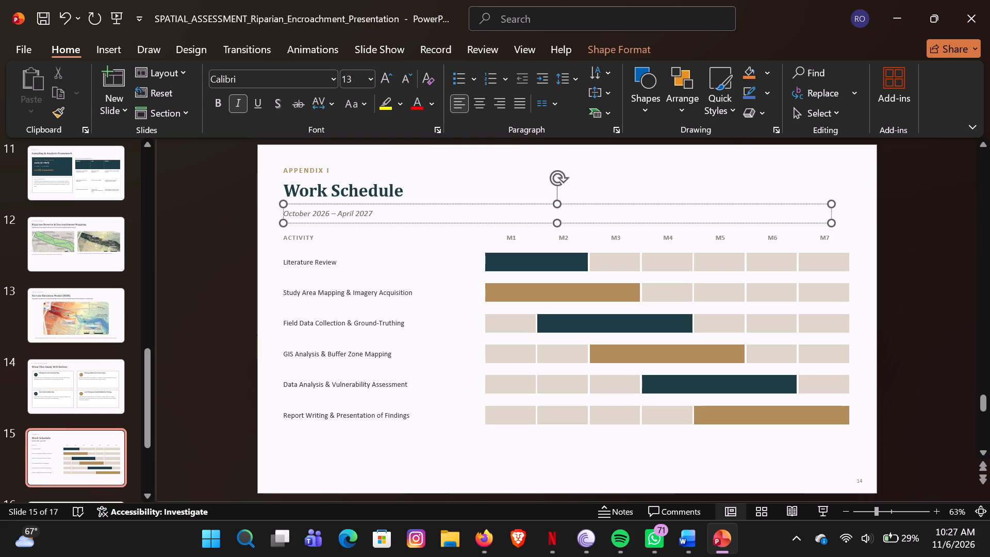
pyautogui.click(311, 212)
pyautogui.press('BackSpace')
pyautogui.press('BackSpace')
pyautogui.press('BackSpace')
pyautogui.press('BackSpace')
pyautogui.press('BackSpace')
pyautogui.press('BackSpace')
pyautogui.press('BackSpace')
pyautogui.press('j')
pyautogui.write('ub')
pyautogui.press('BackSpace')
pyautogui.write('ne')
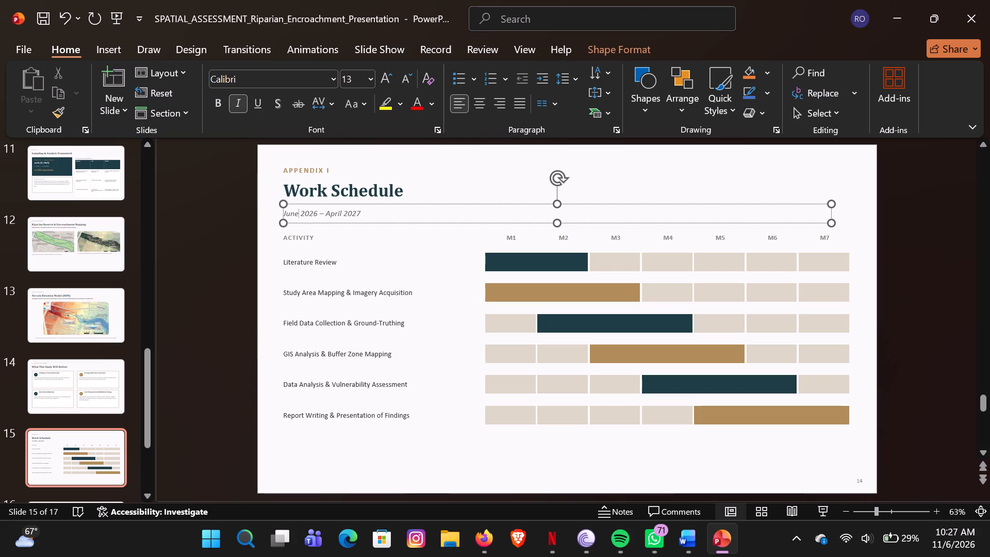
# Change the end month in the Work Schedule subtitle to January, keeping a space before 2027.
pyautogui.click(343, 213)
pyautogui.press('BackSpace')
pyautogui.press('BackSpace')
pyautogui.press('BackSpace')
pyautogui.press('BackSpace')
pyautogui.press('BackSpace')
pyautogui.press('BackSpace')
pyautogui.press('j')
pyautogui.press('space')
# Check slide 16, and on slide 17 replace the entire closing line below the references with "Thankyou".
pyautogui.scroll(-2, 55, 470)
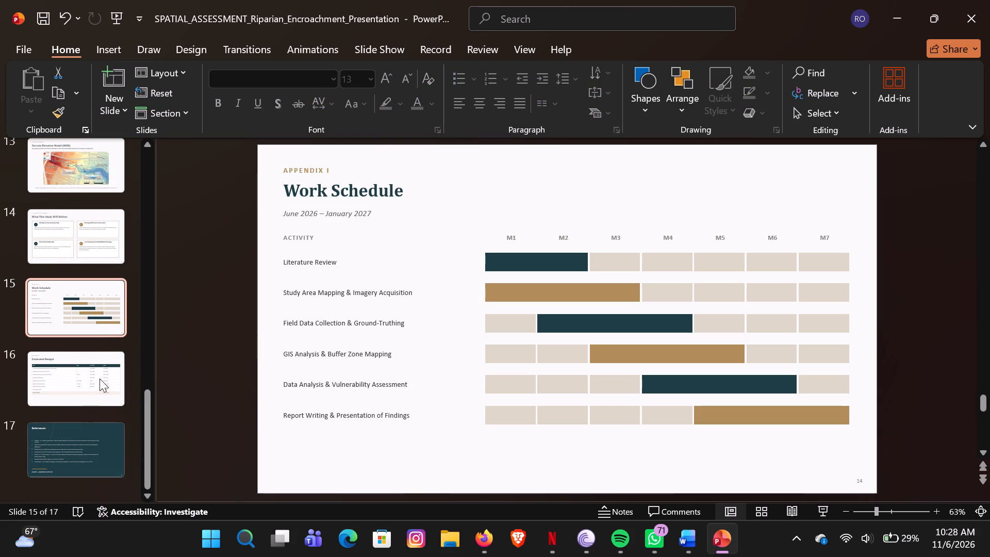
pyautogui.click(100, 378)
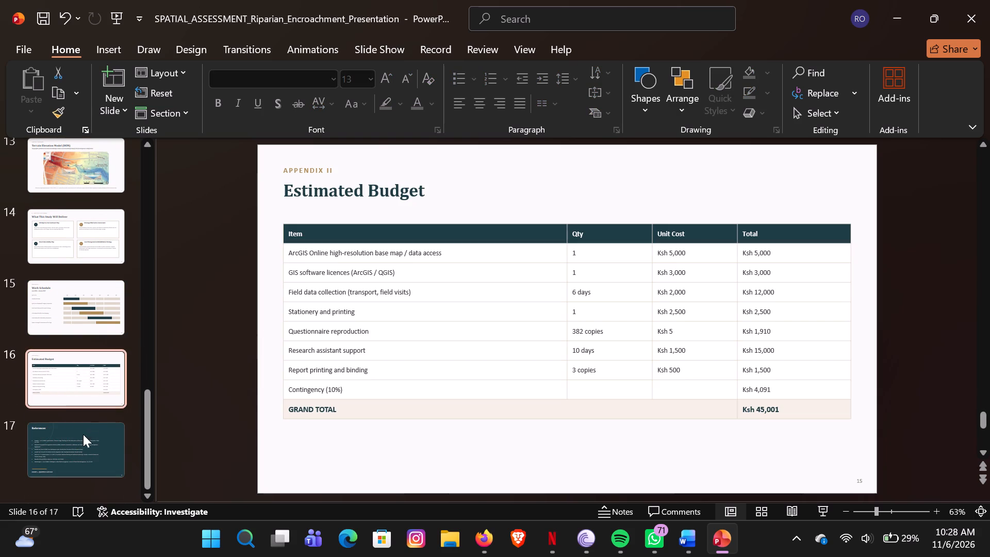
pyautogui.click(79, 447)
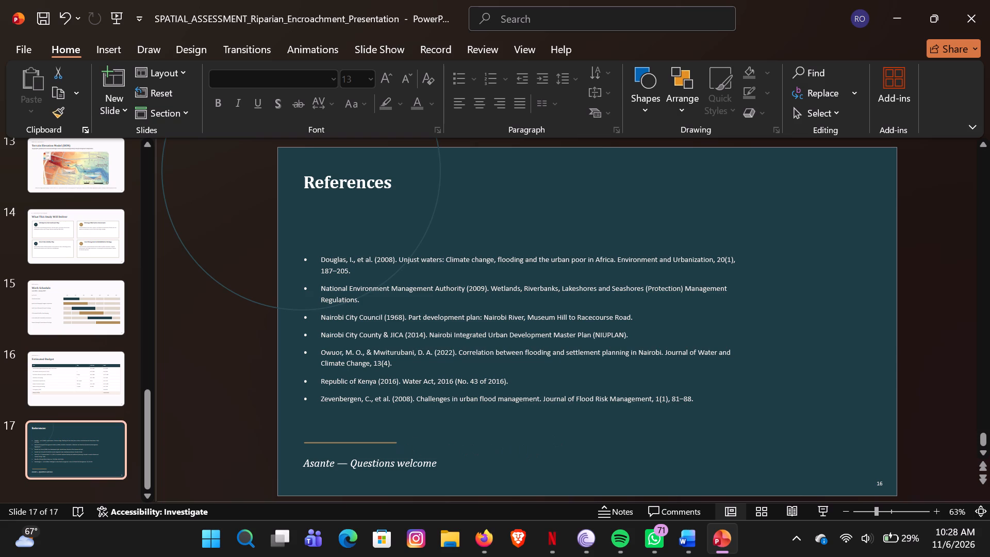
pyautogui.click(437, 461)
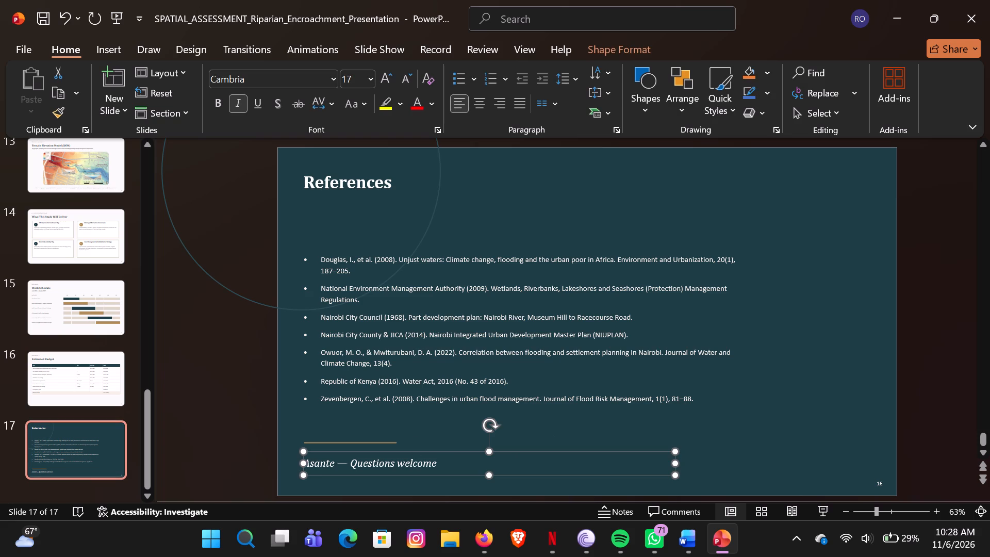
pyautogui.click(444, 463)
pyautogui.click(437, 464)
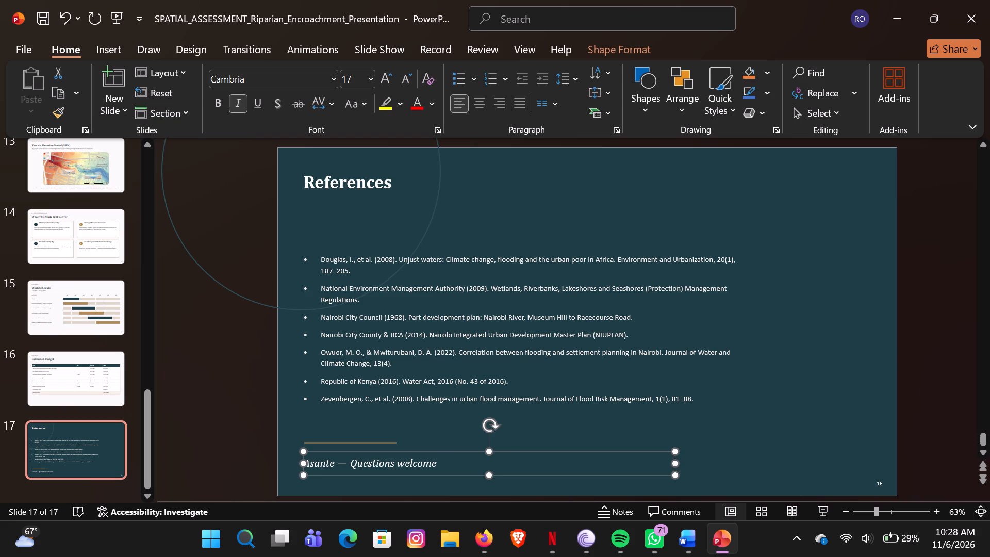
pyautogui.click(449, 467)
pyautogui.click(405, 467)
pyautogui.click(437, 464)
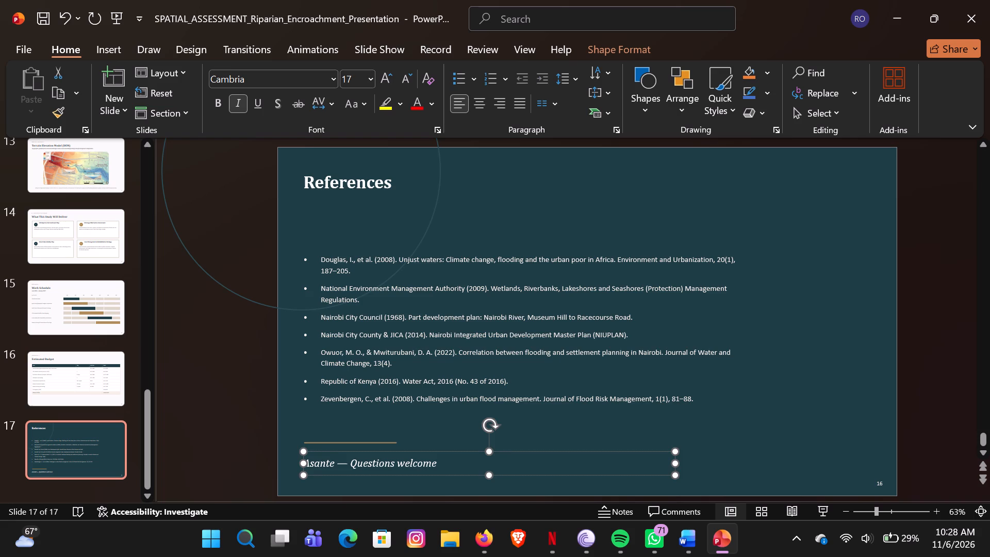
pyautogui.click(422, 463)
pyautogui.press('BackSpace')
pyautogui.press('BackSpace')
pyautogui.press('BackSpace')
pyautogui.press('BackSpace')
pyautogui.press('BackSpace')
pyautogui.press('BackSpace')
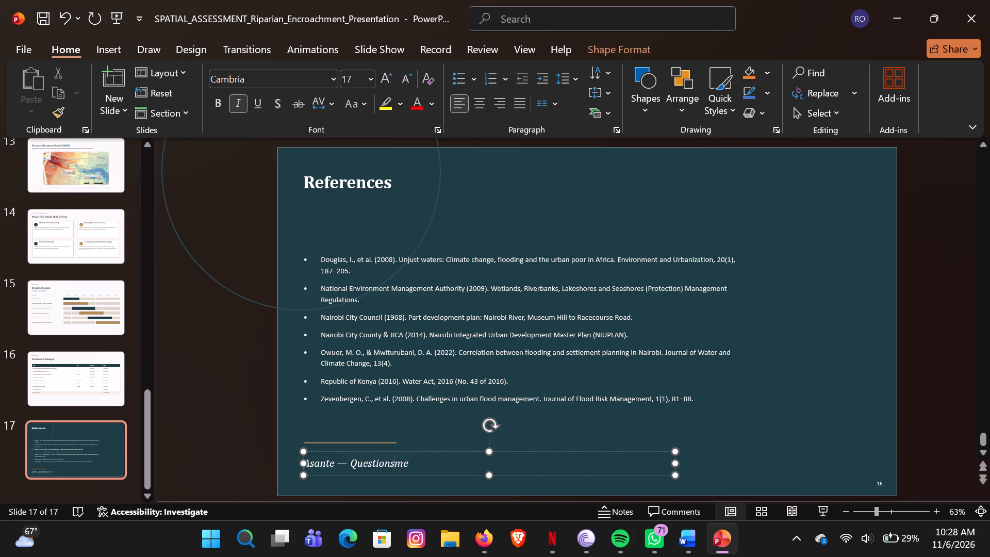
pyautogui.press('BackSpace')
pyautogui.press('BackSpace')
pyautogui.press('BackSpace')
pyautogui.press('BackSpace')
pyautogui.press('BackSpace')
pyautogui.press('BackSpace')
pyautogui.press('BackSpace')
pyautogui.press('BackSpace')
pyautogui.press('BackSpace')
pyautogui.press('BackSpace')
pyautogui.press('BackSpace')
pyautogui.press('BackSpace')
pyautogui.press('BackSpace')
pyautogui.press('BackSpace')
pyautogui.press('BackSpace')
pyautogui.press('BackSpace')
pyautogui.click(337, 462)
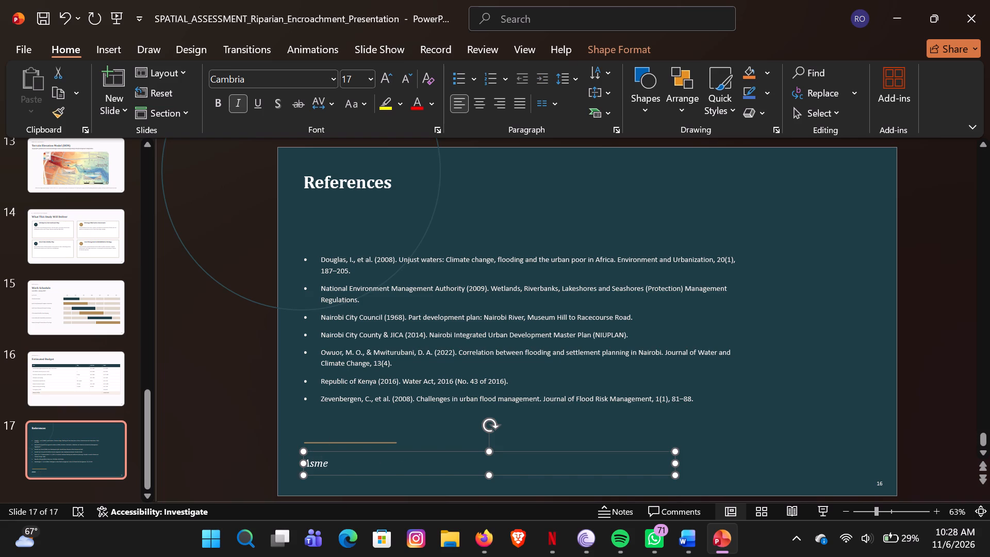
pyautogui.doubleClick(328, 464)
pyautogui.press('BackSpace')
pyautogui.press('BackSpace')
pyautogui.press('BackSpace')
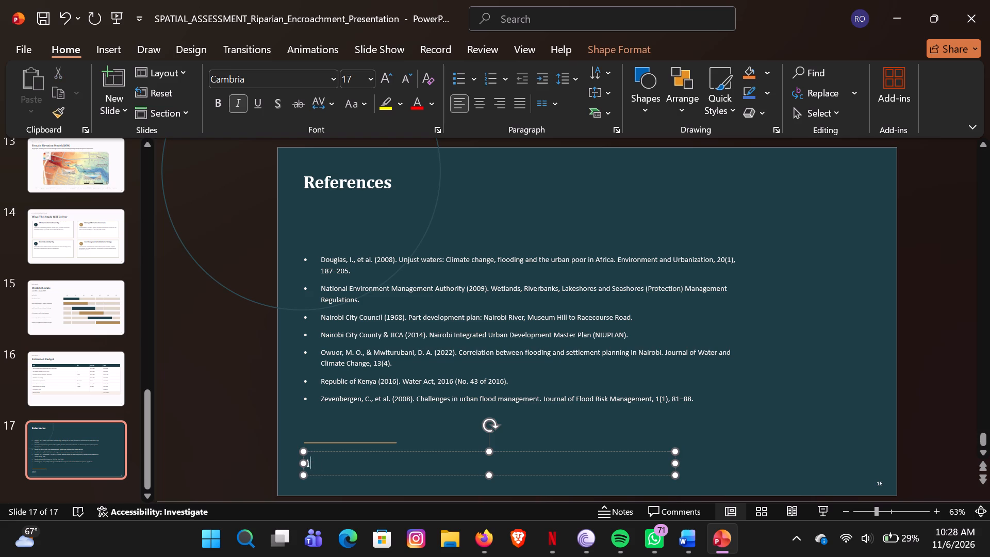
pyautogui.press('BackSpace')
pyautogui.press('t')
pyautogui.write('hankyou')
# Save the presentation to this PC's Documents folder as SPATIAL_ASSESSMENT_Riparian_Encroachment_Presentation, in PowerPoint Presentation format.
pyautogui.click(16, 50)
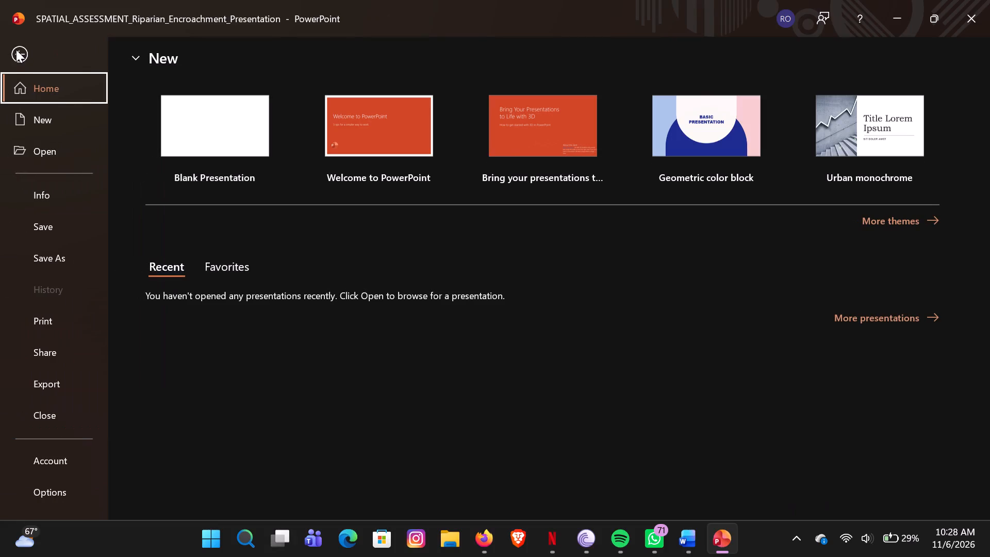
pyautogui.click(42, 254)
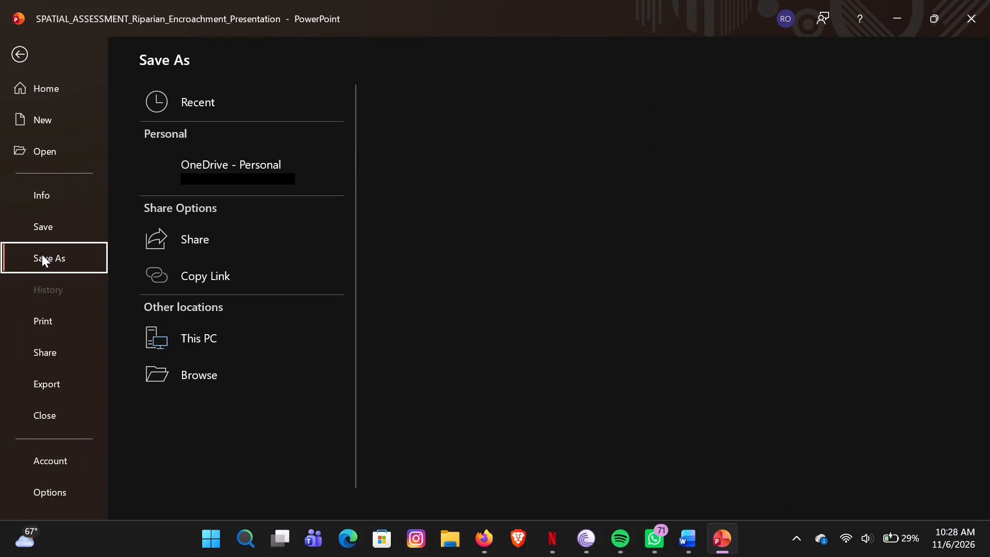
pyautogui.click(212, 330)
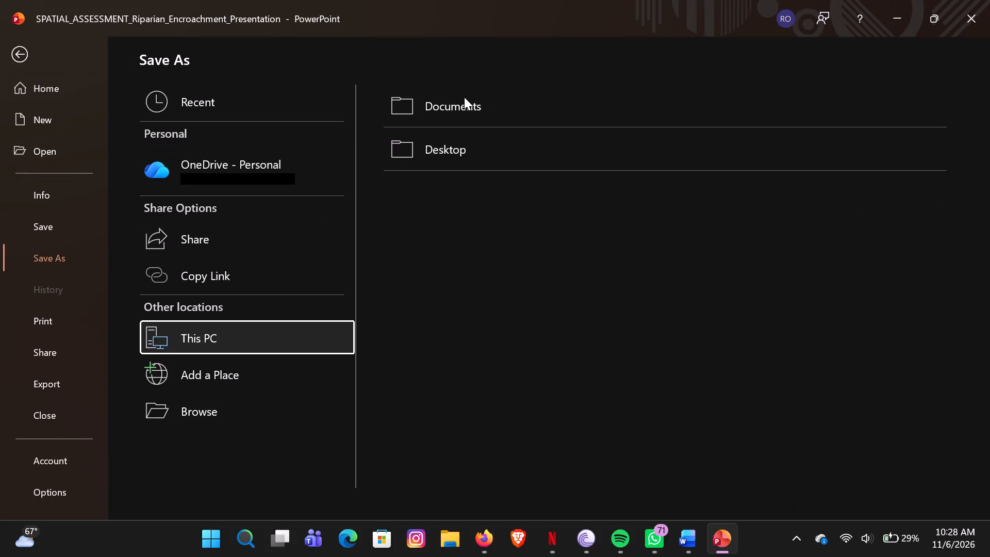
pyautogui.click(464, 97)
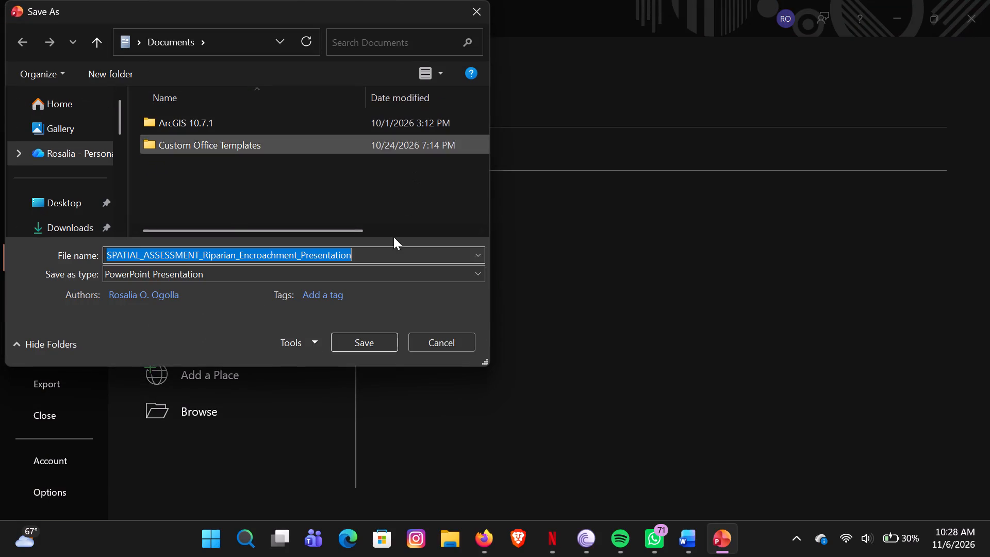
pyautogui.click(345, 342)
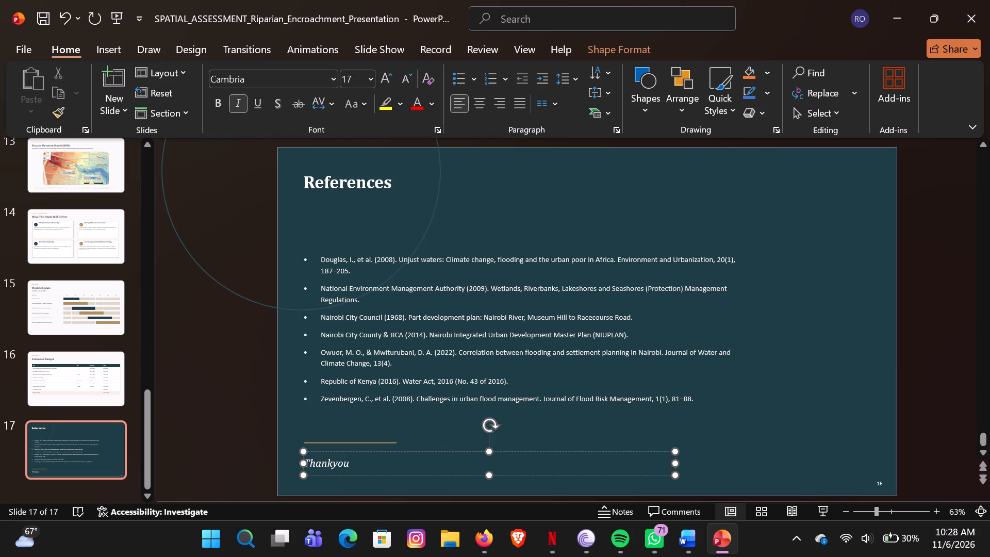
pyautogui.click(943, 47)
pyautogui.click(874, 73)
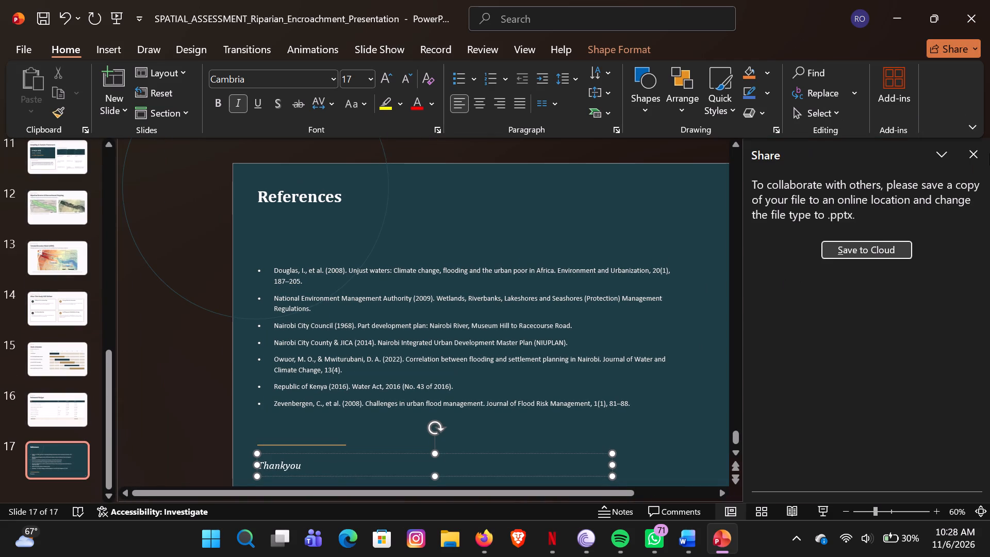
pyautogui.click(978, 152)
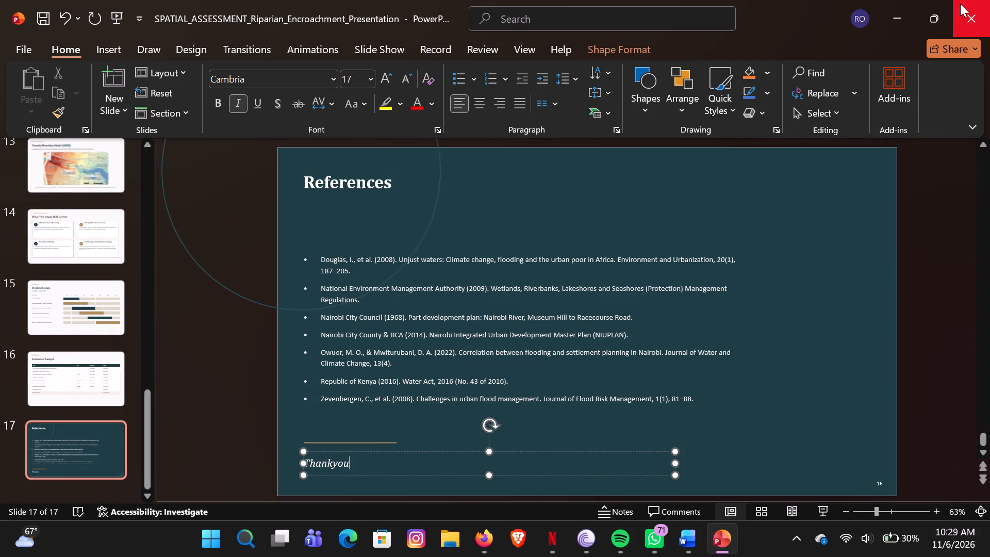
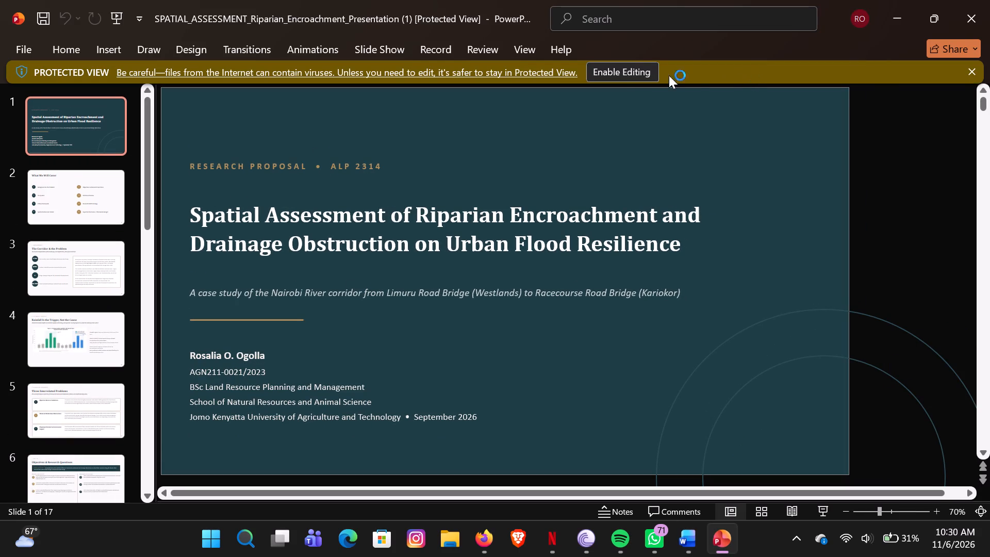
# Enable editing of the presentation opened in Protected View.
pyautogui.click(623, 66)
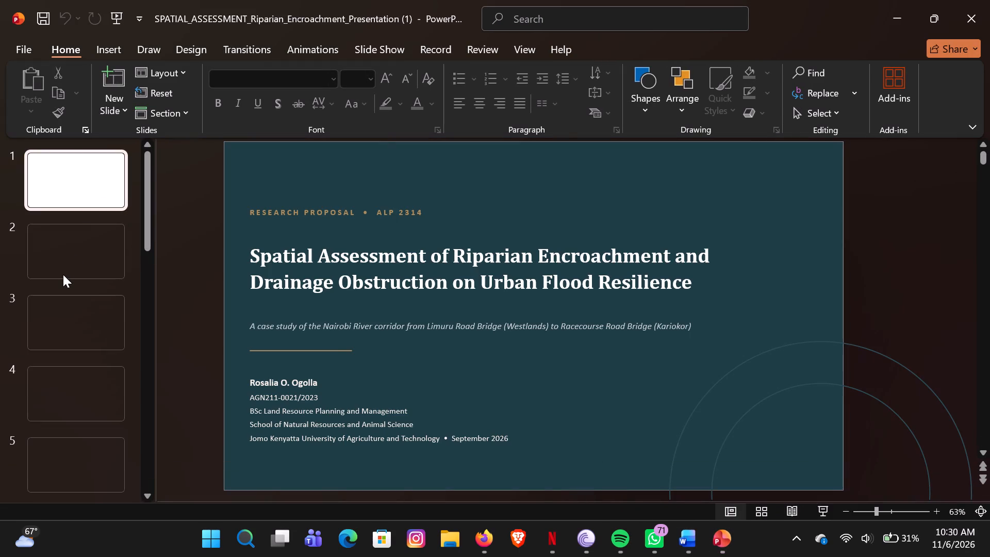
# Review the slides from slide 2 through slide 10, Research Design & Data Collection, checking their text.
pyautogui.click(63, 274)
pyautogui.click(60, 323)
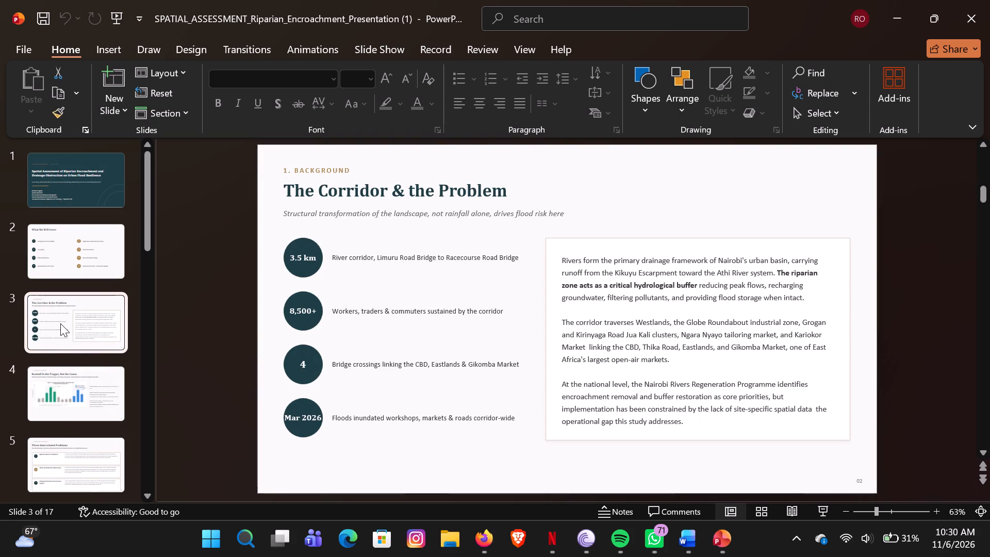
pyautogui.click(64, 394)
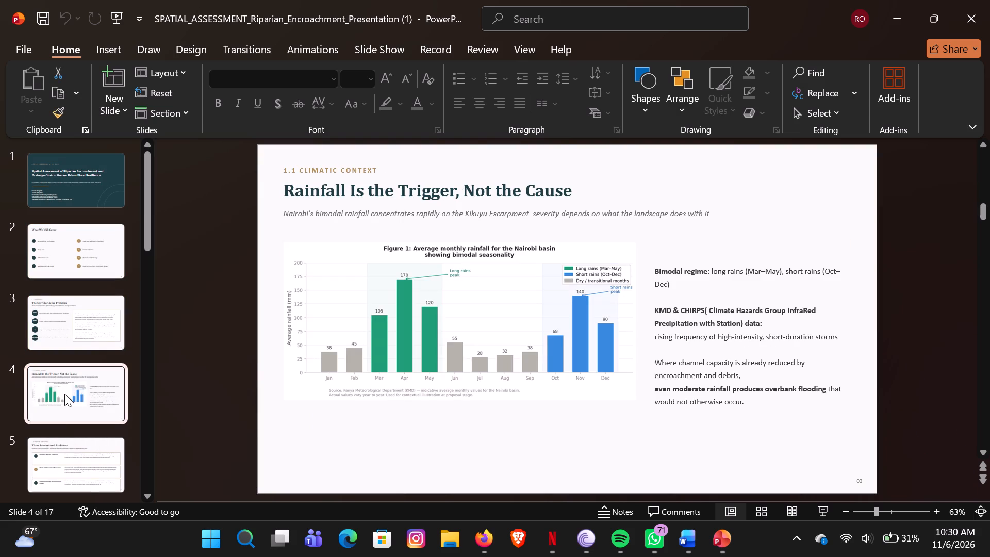
pyautogui.click(57, 444)
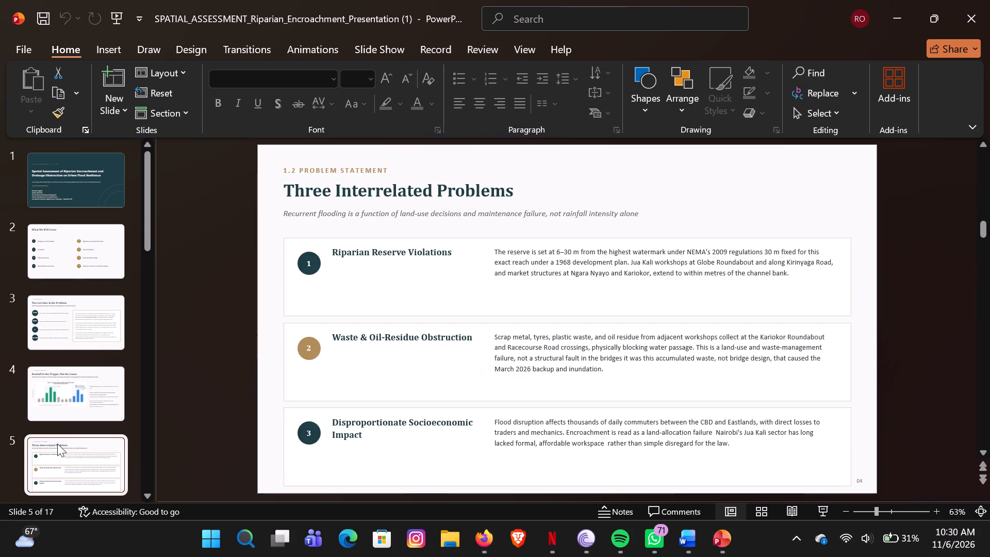
pyautogui.scroll(-1, 57, 444)
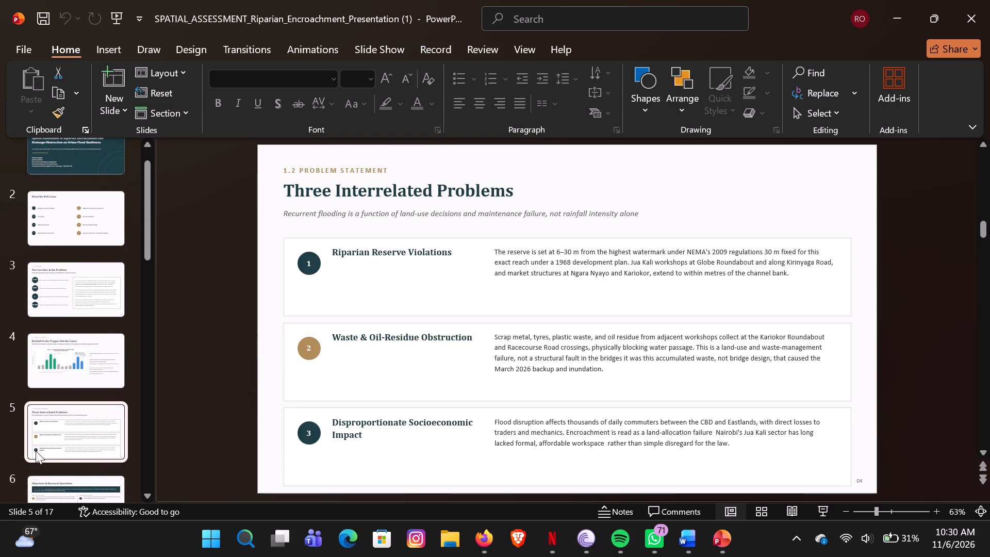
pyautogui.scroll(-1, 47, 460)
pyautogui.click(47, 460)
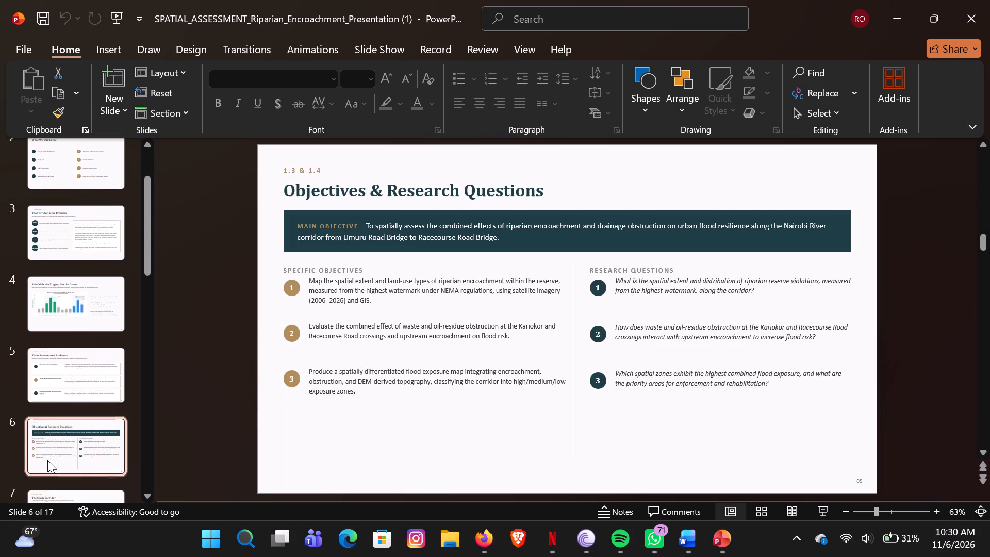
pyautogui.scroll(-1, 47, 460)
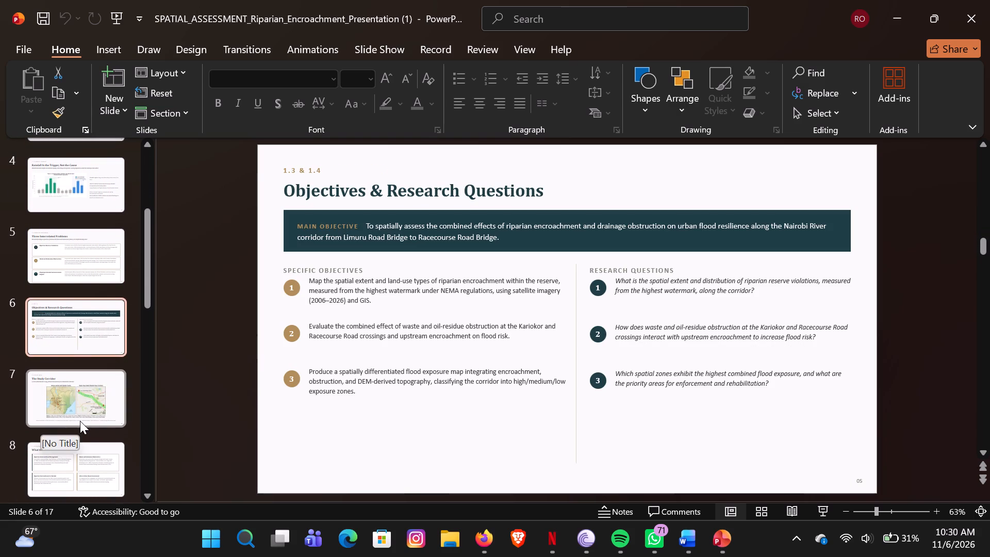
pyautogui.click(80, 421)
pyautogui.click(80, 484)
pyautogui.scroll(-1, 80, 484)
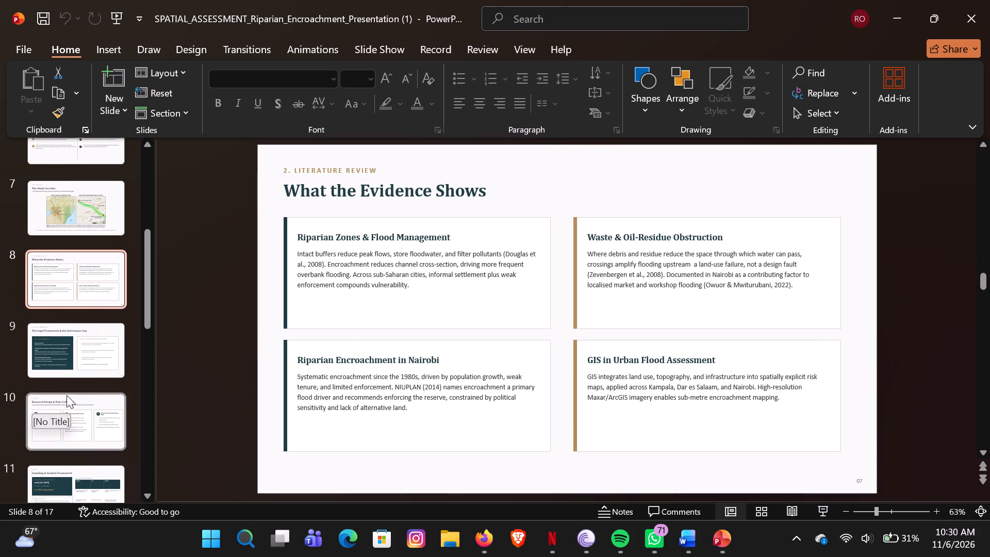
pyautogui.click(86, 424)
pyautogui.scroll(-1, 86, 424)
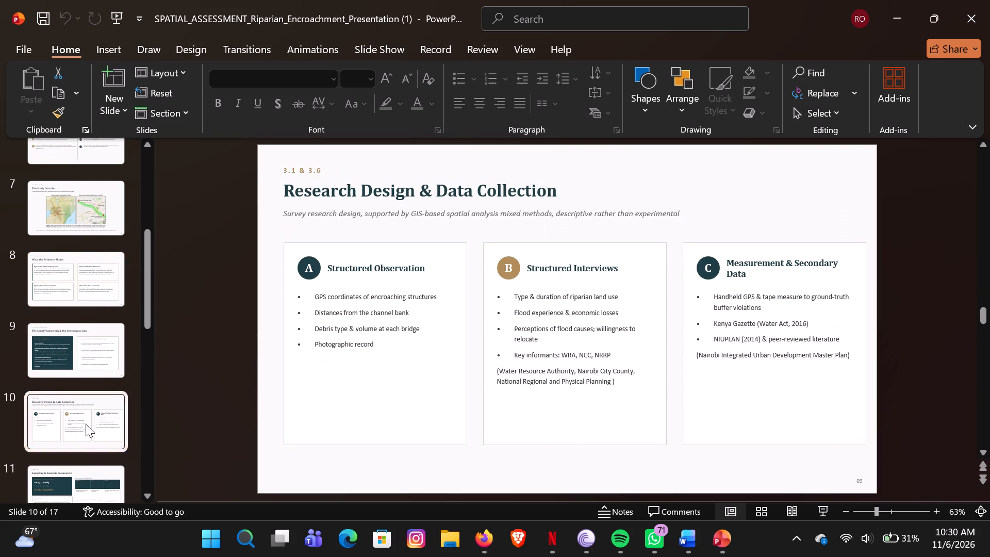
# On slide 11, add the word "where" after the Yamane formula, separated from it by a few spaces.
pyautogui.scroll(-1, 86, 424)
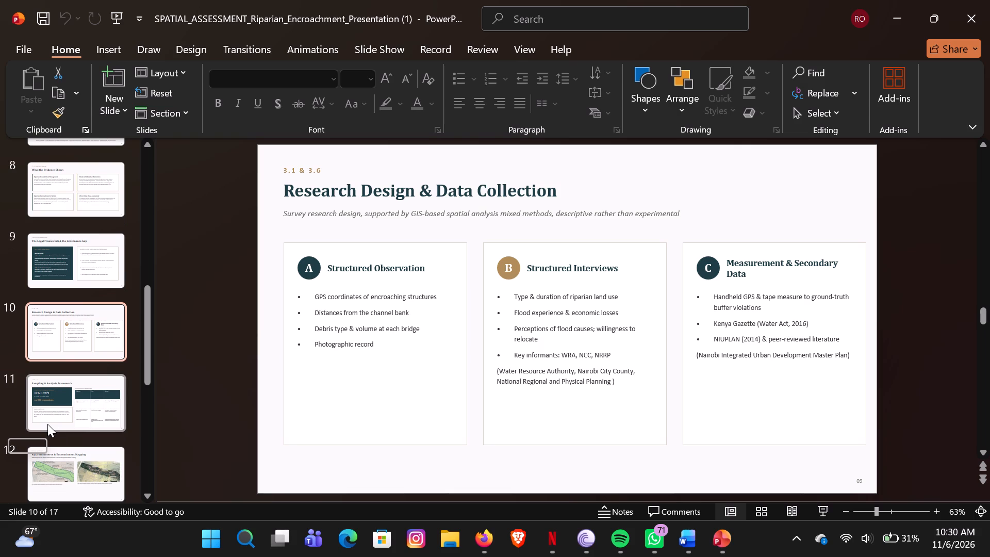
pyautogui.click(47, 424)
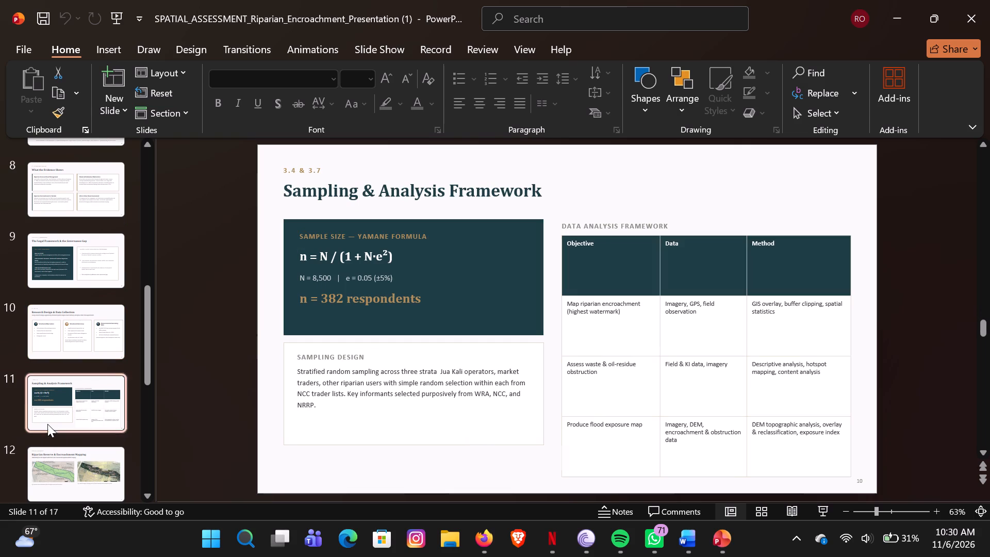
pyautogui.click(460, 274)
pyautogui.click(455, 251)
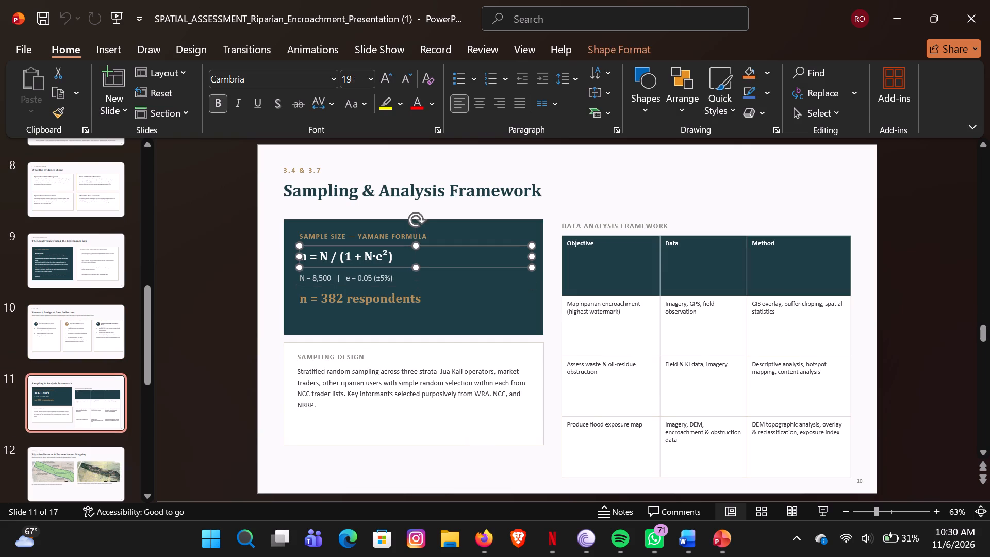
pyautogui.click(445, 257)
pyautogui.press('w')
pyautogui.press('BackSpace')
pyautogui.press('space')
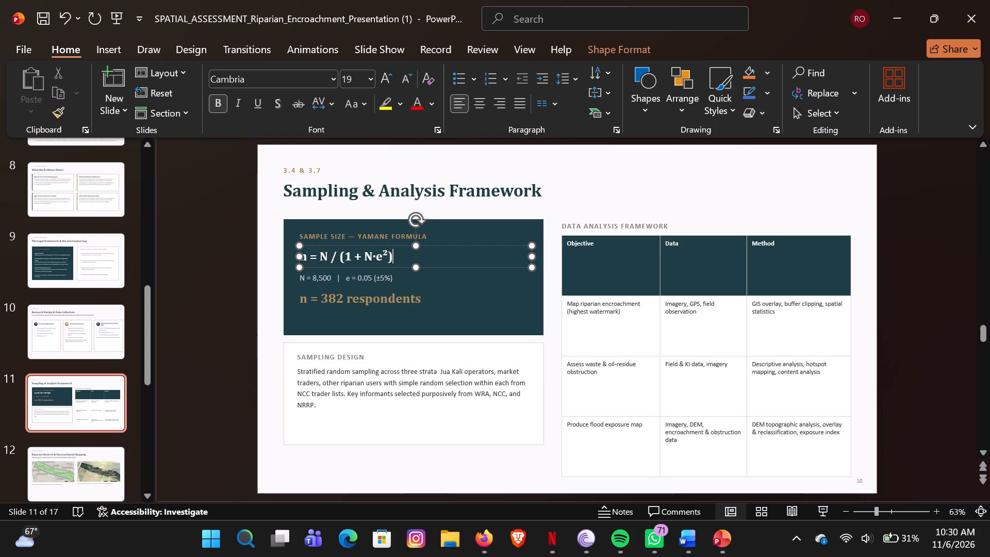
pyautogui.press('space')
pyautogui.press('space')
pyautogui.press('space')
pyautogui.write('where')
pyautogui.press('space')
# Continue the formula line with the definition "n=required sample size".
pyautogui.press('space')
pyautogui.press('n')
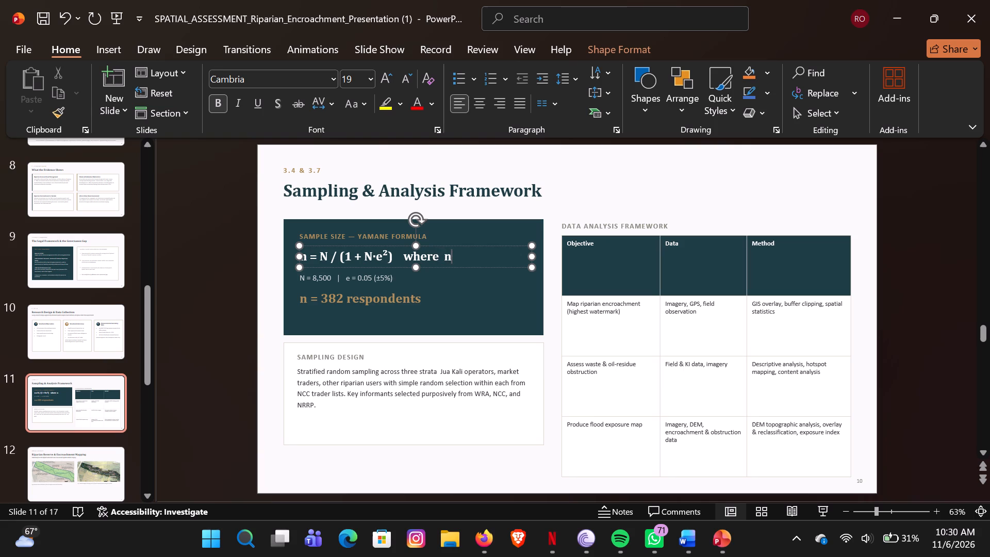
pyautogui.press('=')
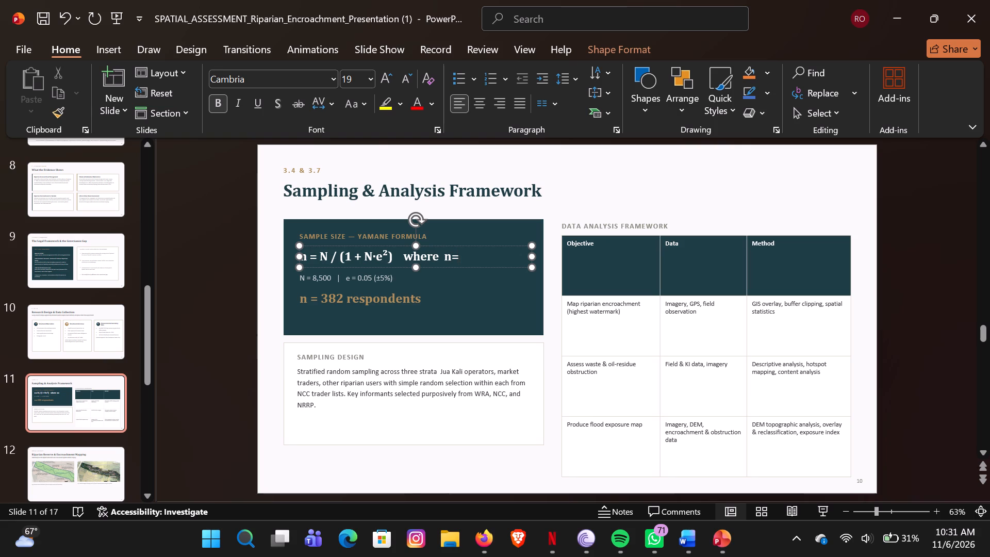
pyautogui.write('require')
pyautogui.write('d sample so')
pyautogui.press('BackSpace')
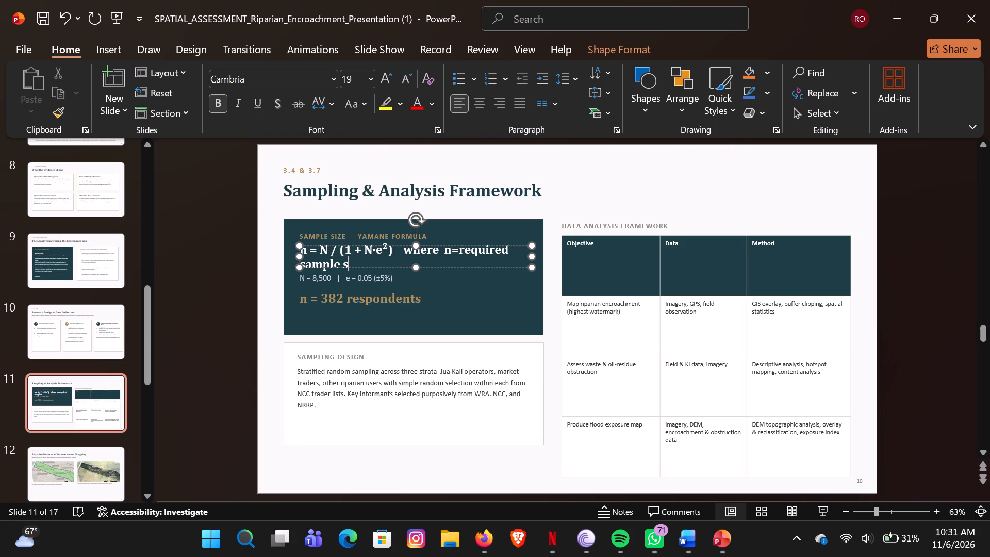
pyautogui.write('ie')
pyautogui.press('BackSpace')
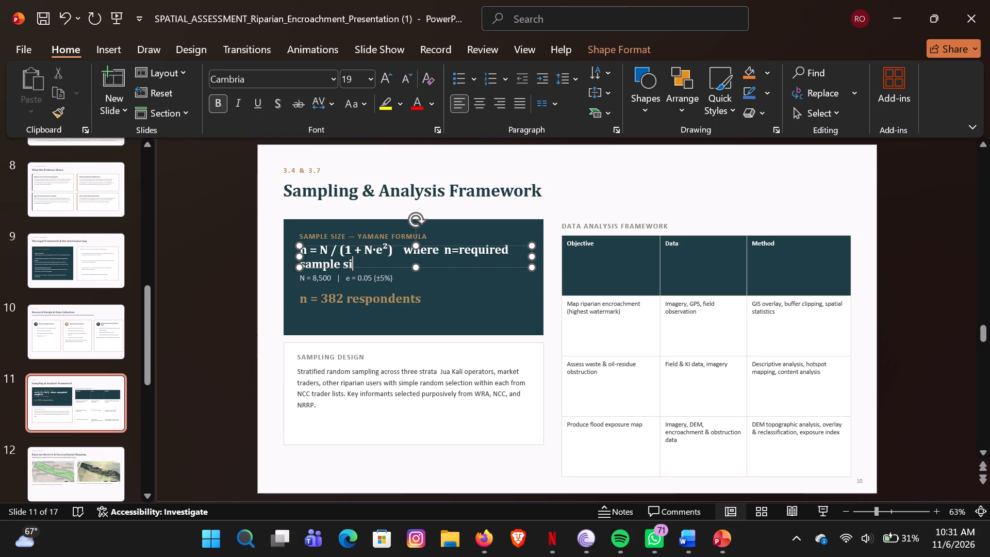
pyautogui.press('e')
pyautogui.press('BackSpace')
pyautogui.press('z')
pyautogui.press('e')
pyautogui.press('space')
# Add a new line below it defining the population term as "N=Total Target Population".
pyautogui.press('Return')
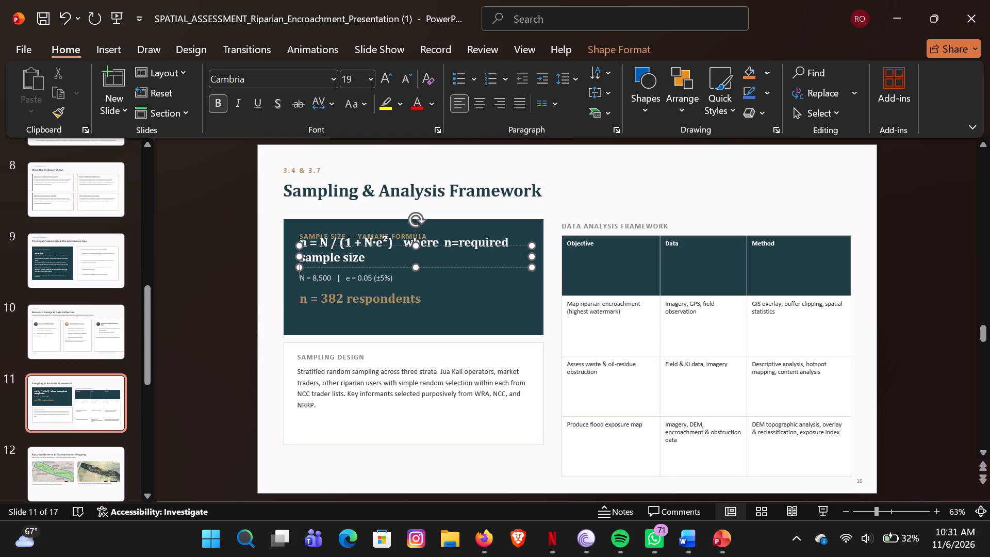
pyautogui.press('=')
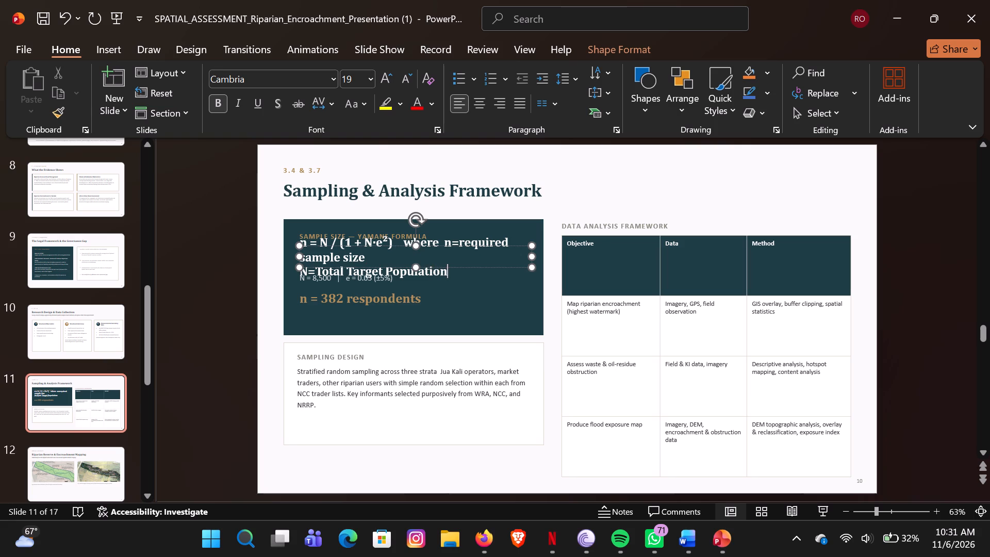
# Add a further line defining the error term as "e=Margin of error (level of precision )".
pyautogui.press('Return')
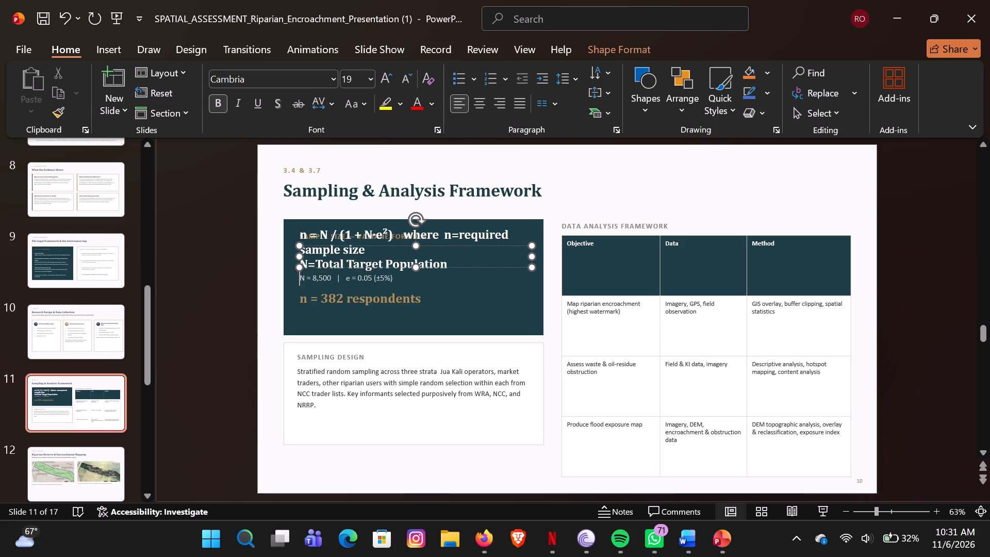
pyautogui.write('e=')
pyautogui.press('BackSpace')
pyautogui.press('space')
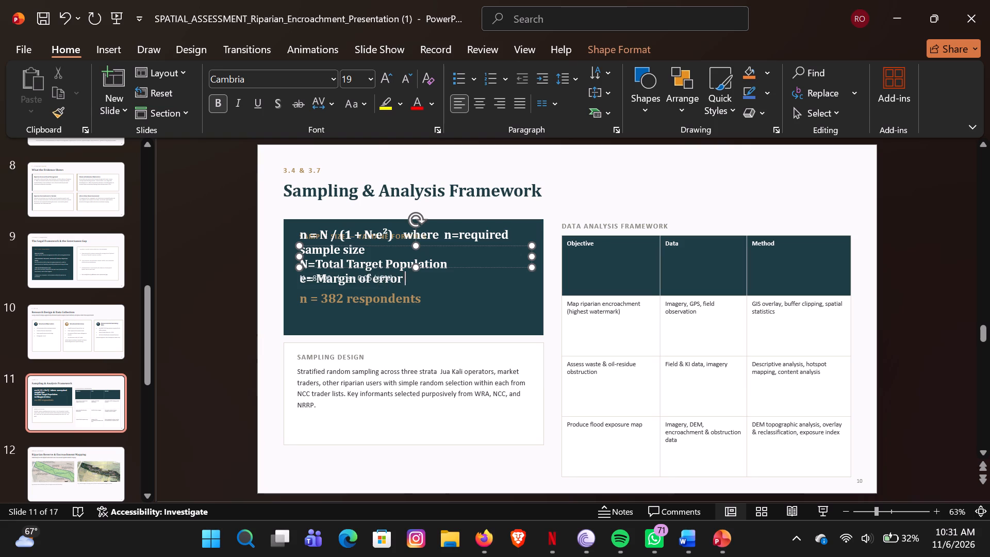
pyautogui.hotkey('shift', '(')
pyautogui.write('level')
pyautogui.press('space')
pyautogui.write('of')
pyautogui.press('space')
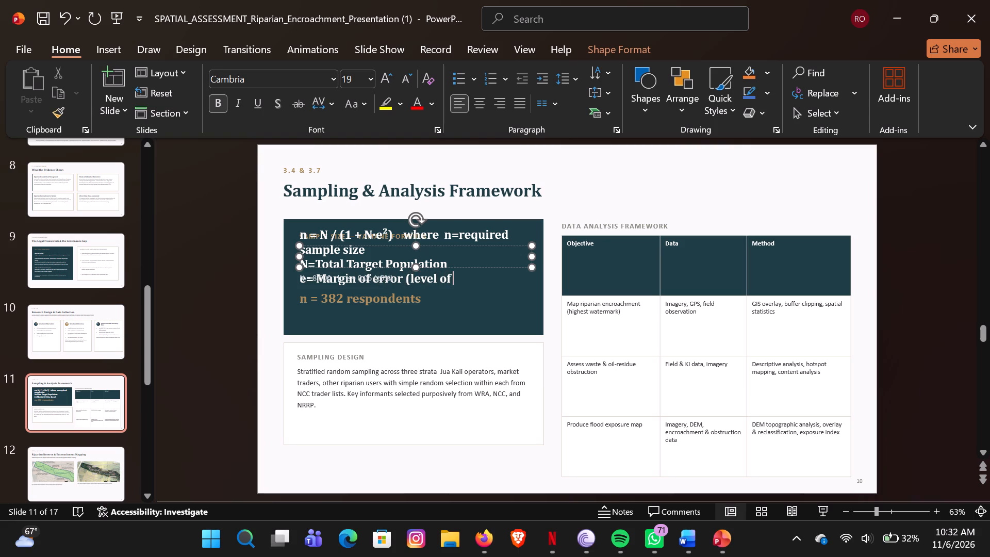
pyautogui.write('pt')
pyautogui.press('BackSpace')
pyautogui.write('reciso')
pyautogui.press('BackSpace')
pyautogui.write('ion')
pyautogui.press('space')
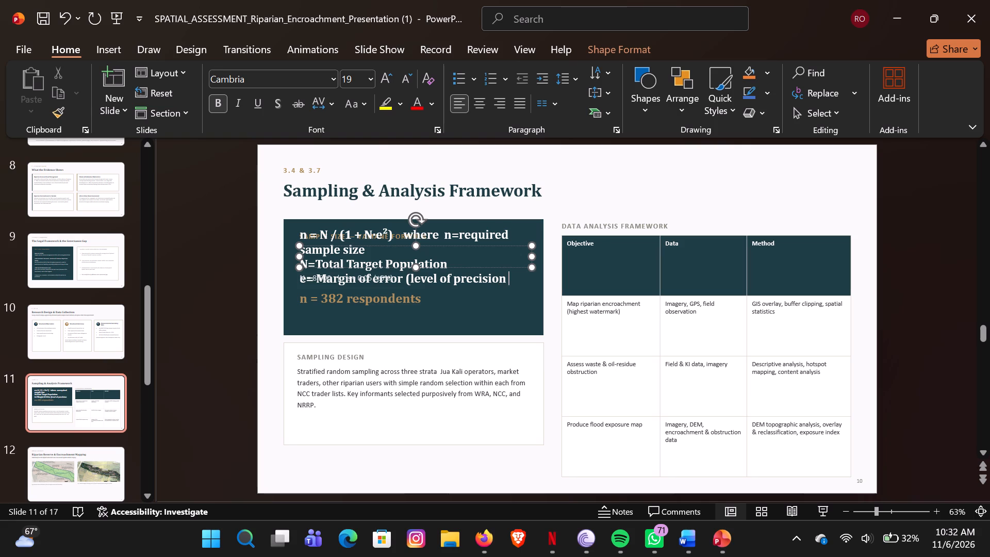
pyautogui.hotkey('shift', ')')
# Format the variable definitions from "where" through the margin of error line in Times New Roman at size 12.
pyautogui.moveTo(403, 232); pyautogui.dragTo(497, 281)
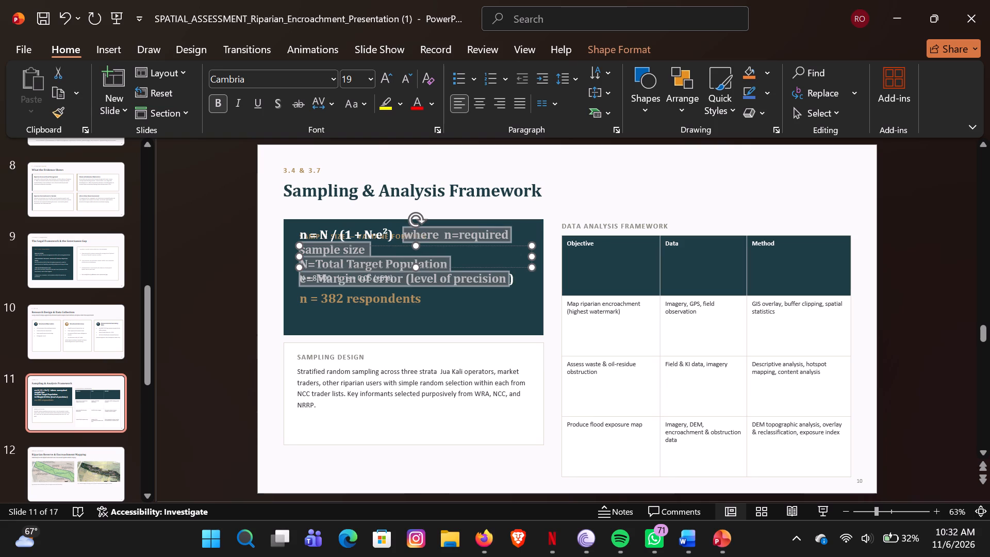
pyautogui.moveTo(497, 281); pyautogui.dragTo(512, 275)
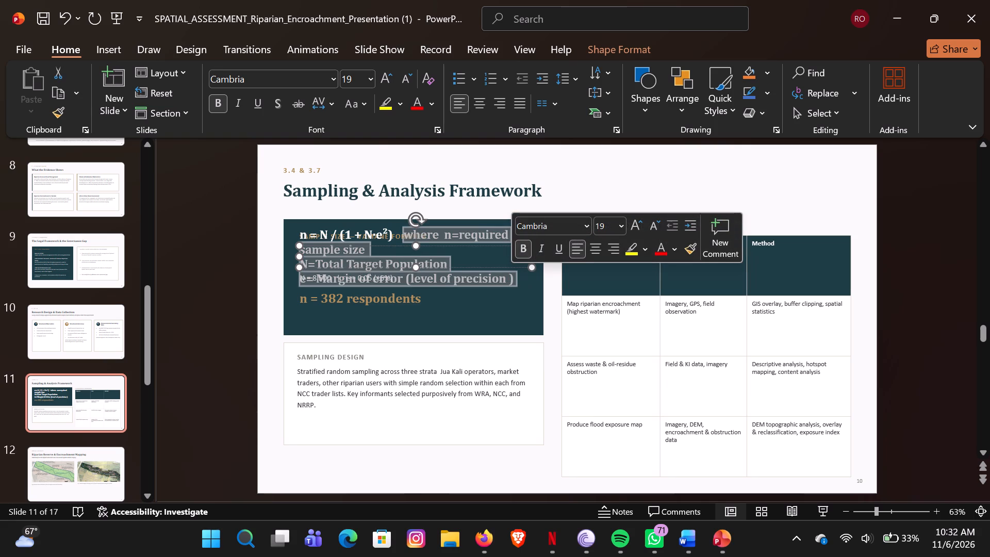
pyautogui.click(588, 226)
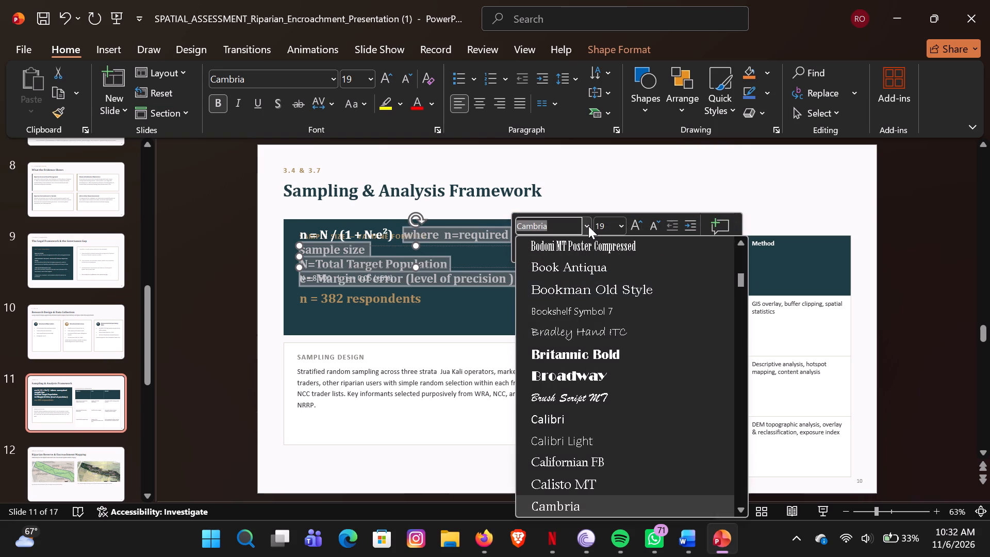
pyautogui.press('t')
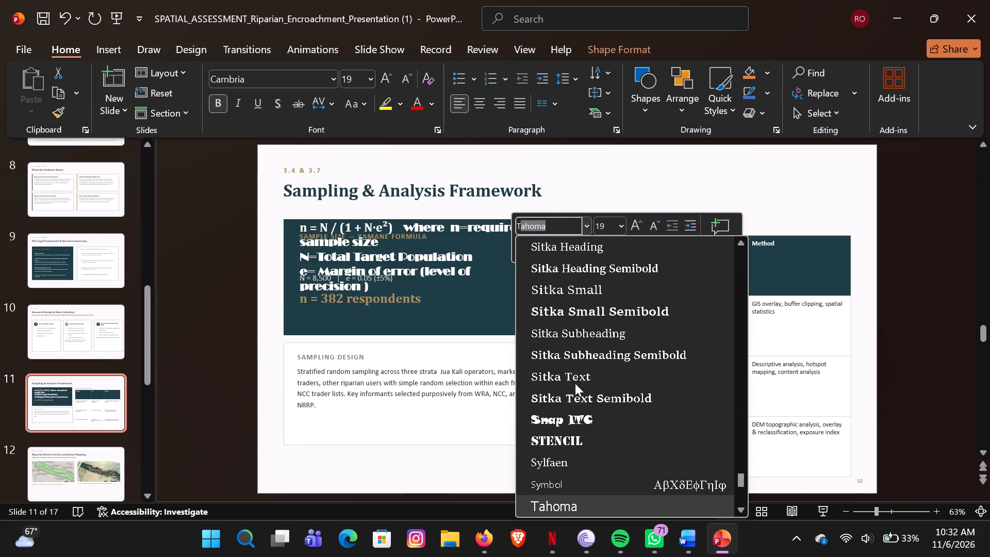
pyautogui.press('i')
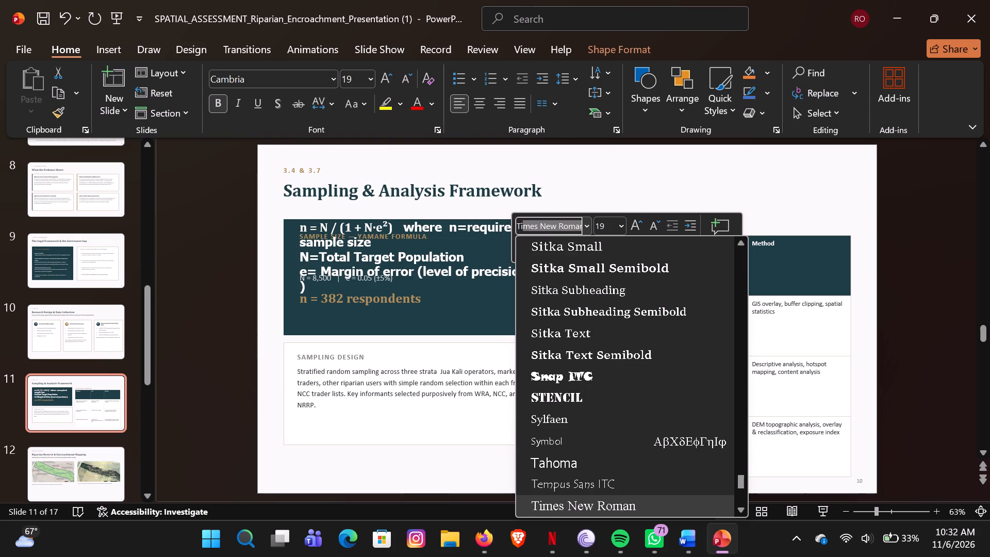
pyautogui.click(555, 504)
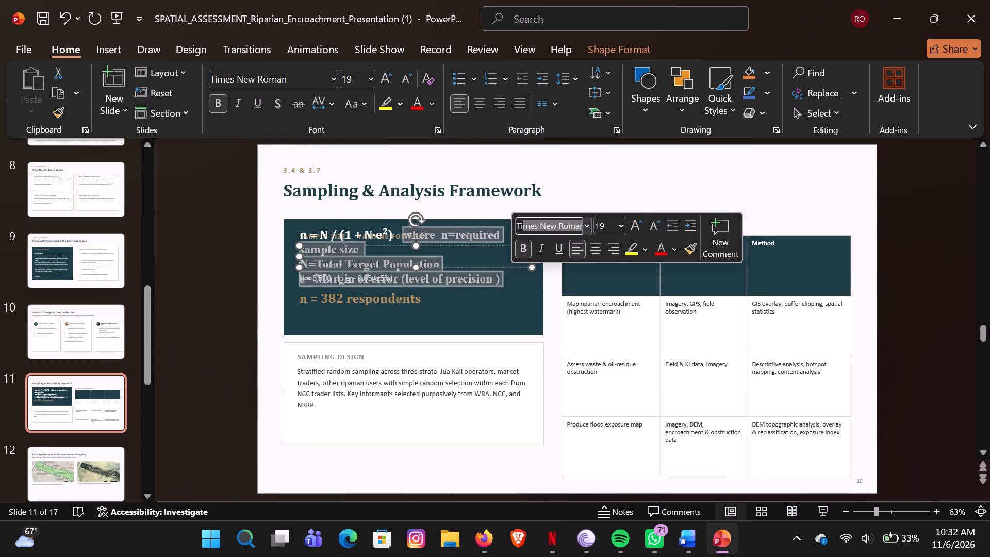
pyautogui.click(620, 228)
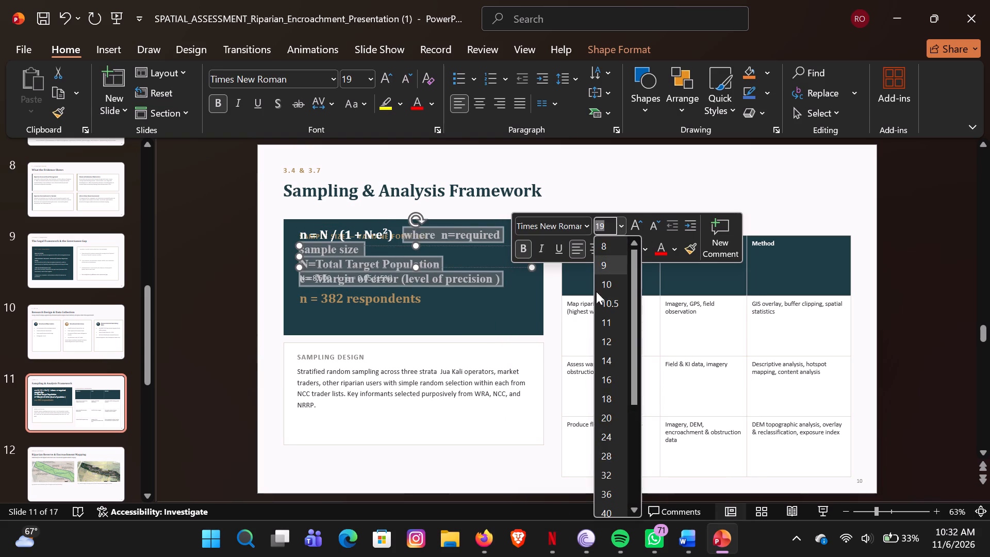
pyautogui.click(608, 332)
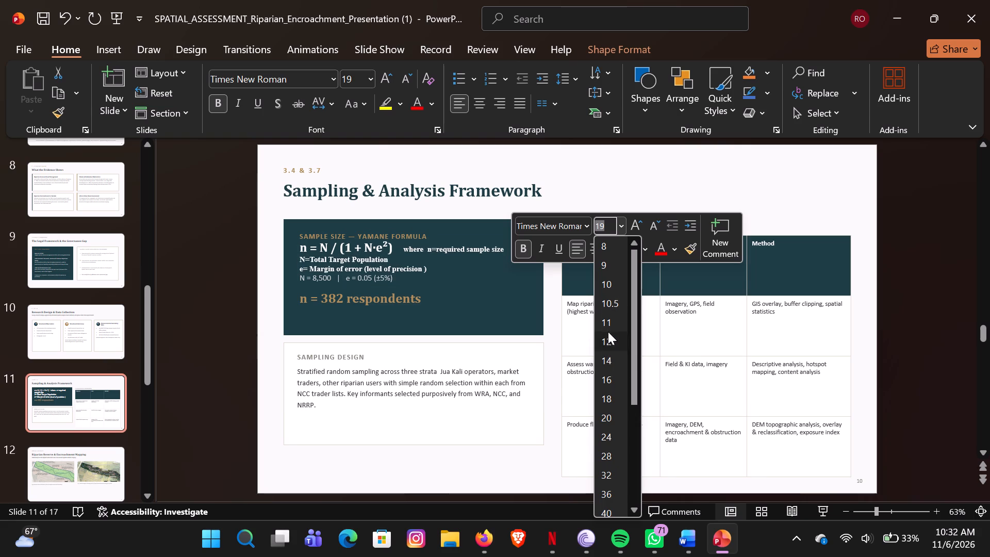
pyautogui.click(491, 305)
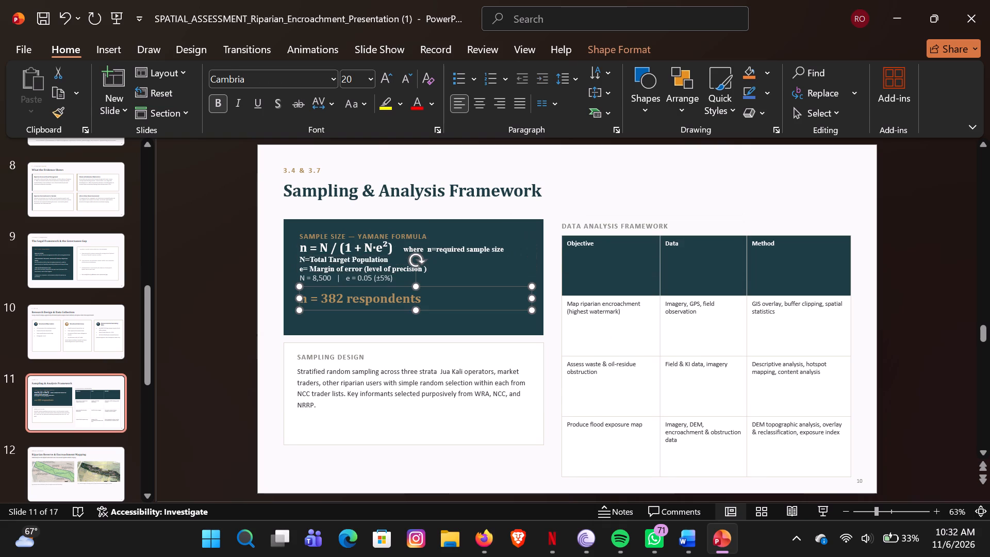
# Insert a line break before "where" so the definitions start on their own line beneath the Yamane formula.
pyautogui.click(402, 249)
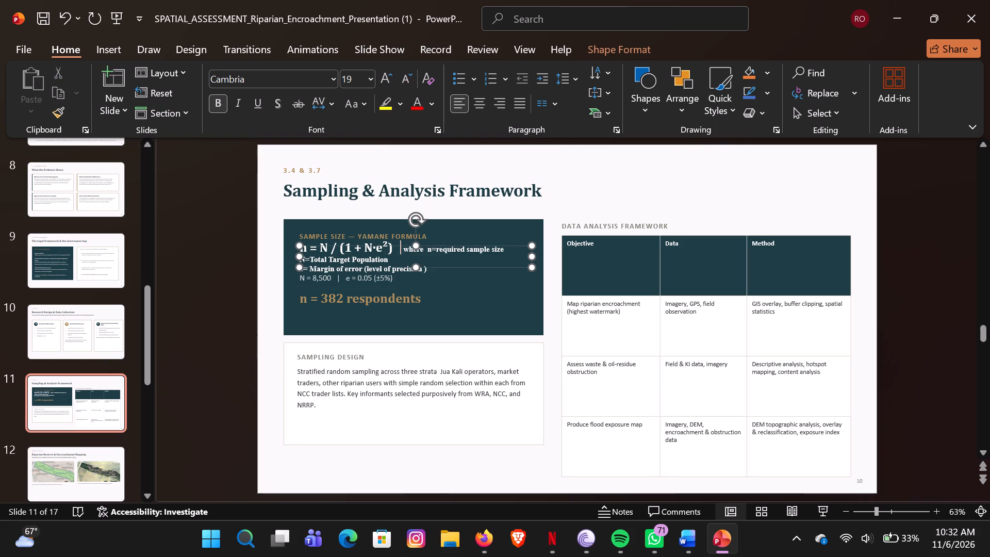
pyautogui.press('Return')
pyautogui.click(423, 322)
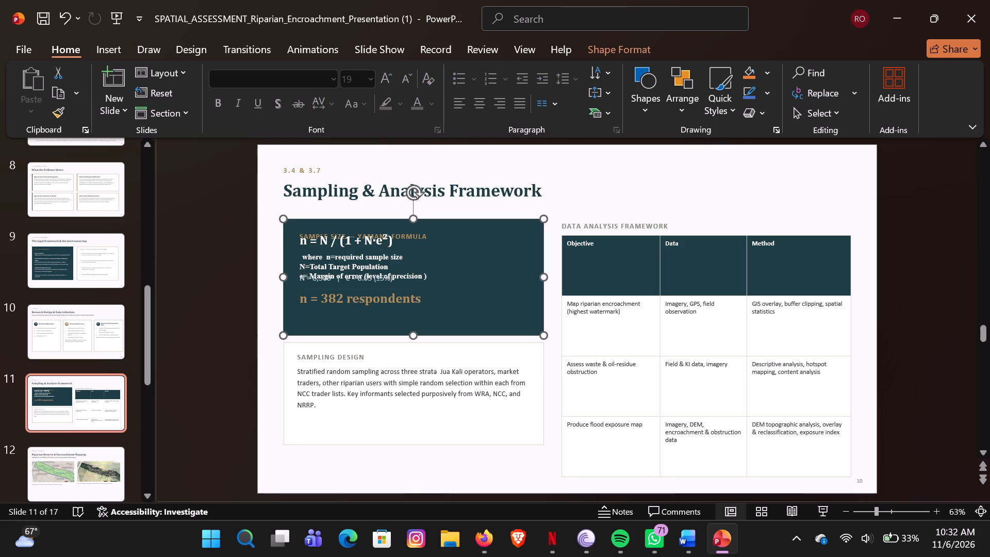
# Move the "N = 8,500 | e = 0.05 (±5%)" text down to just below the margin of error definition.
pyautogui.click(367, 279)
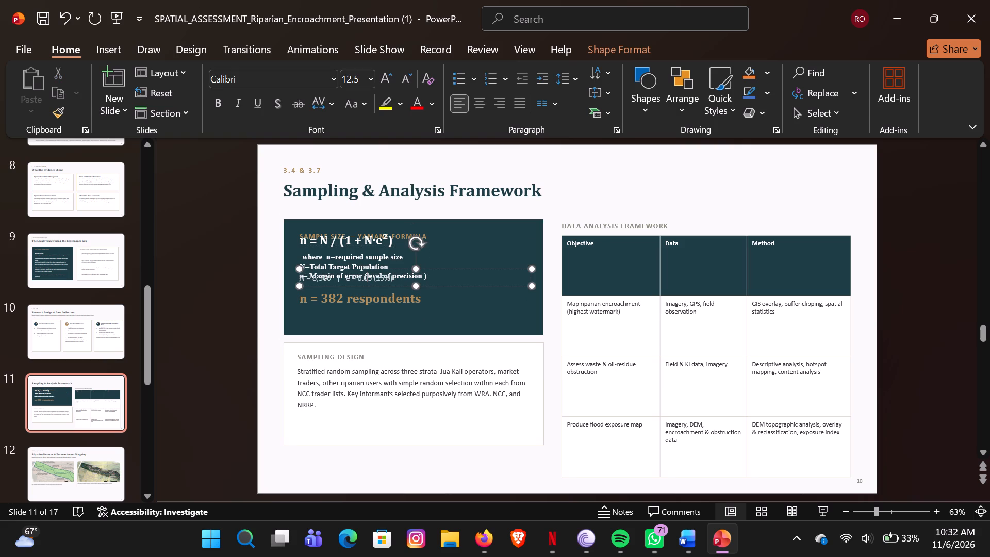
pyautogui.moveTo(468, 279); pyautogui.dragTo(467, 287)
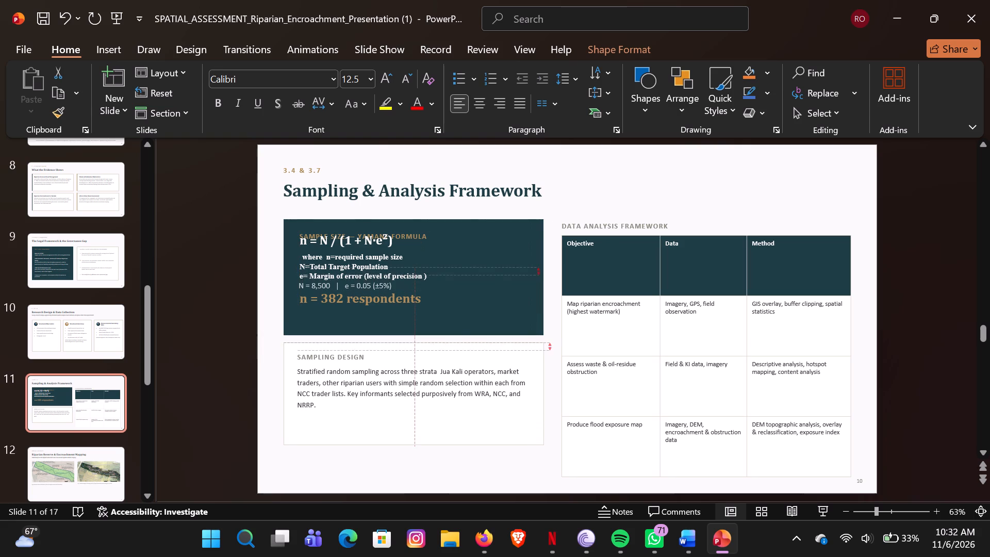
pyautogui.moveTo(467, 287); pyautogui.dragTo(467, 286)
pyautogui.click(467, 310)
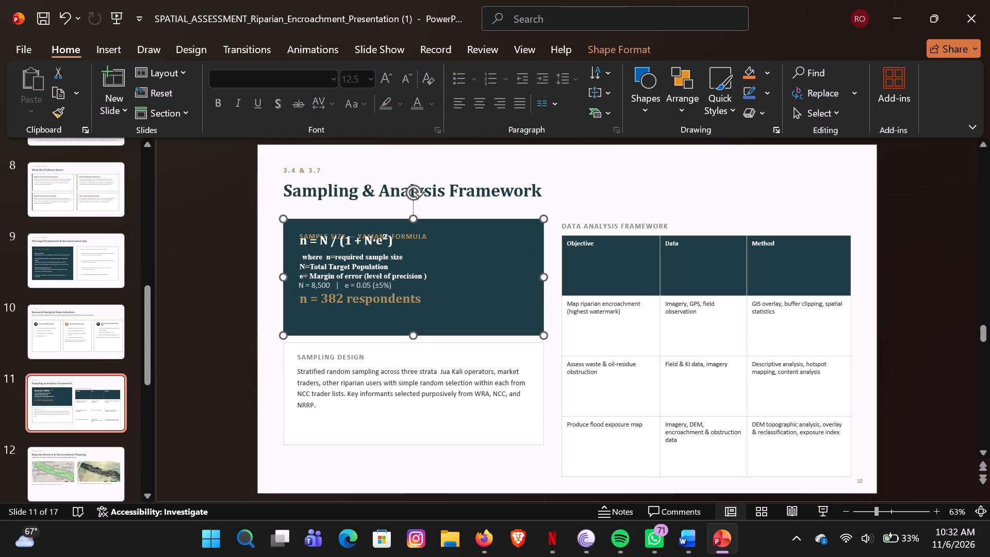
# Move the "n = 382 respondents" text down and slightly left, away from the "N = 8,500" line.
pyautogui.click(369, 288)
pyautogui.click(387, 295)
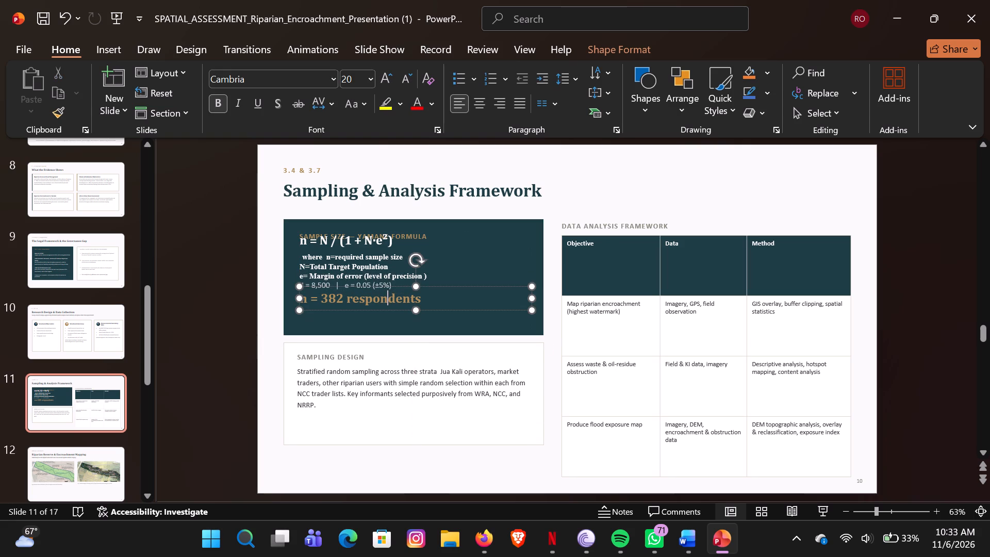
pyautogui.moveTo(436, 304); pyautogui.dragTo(430, 312)
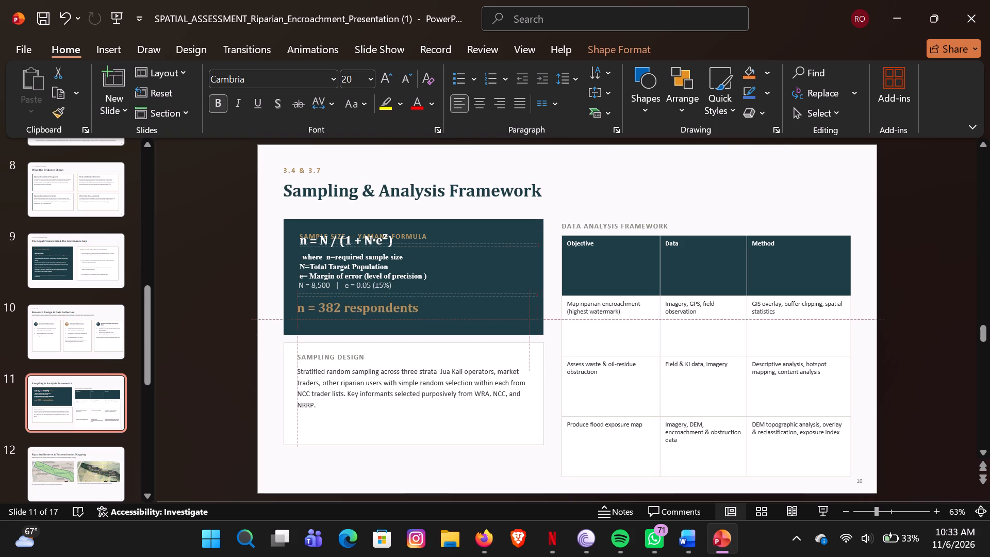
pyautogui.moveTo(430, 312); pyautogui.dragTo(428, 314)
# Move the "N = 8,500 | e = 0.05 (±5%)" text further down and left, aligning its left edge with "n = 382 respondents".
pyautogui.click(457, 281)
pyautogui.click(457, 281)
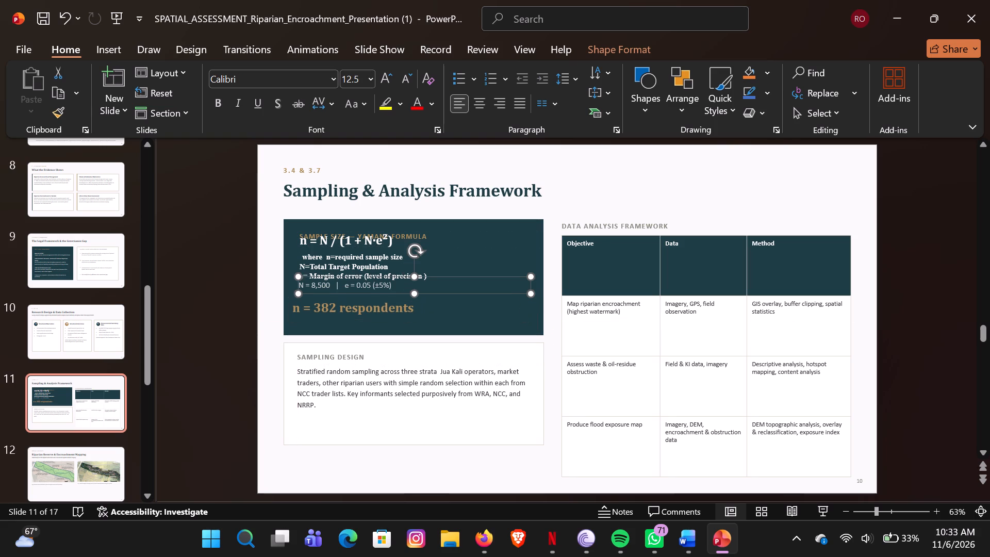
pyautogui.moveTo(457, 281); pyautogui.dragTo(451, 282)
pyautogui.moveTo(451, 282); pyautogui.dragTo(440, 292)
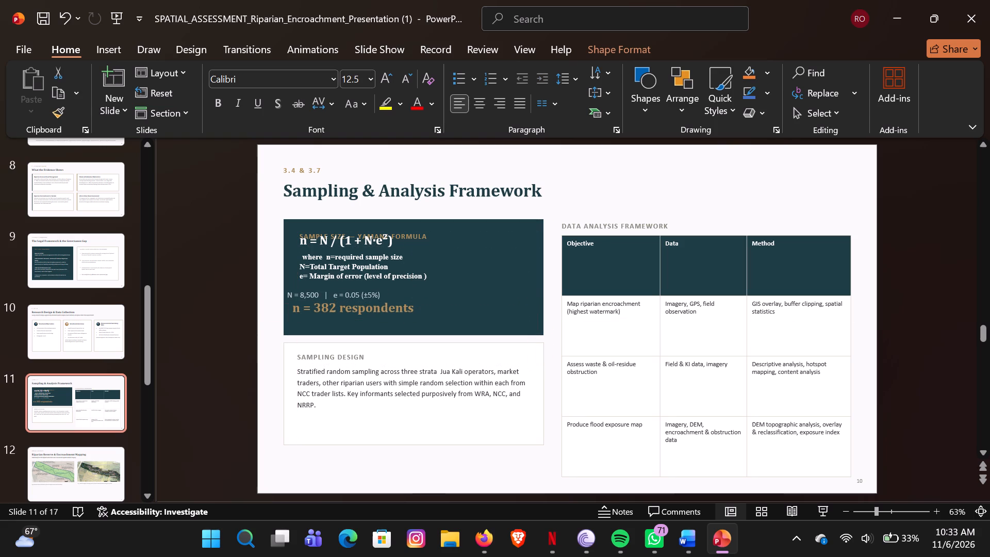
pyautogui.moveTo(440, 292); pyautogui.dragTo(444, 290)
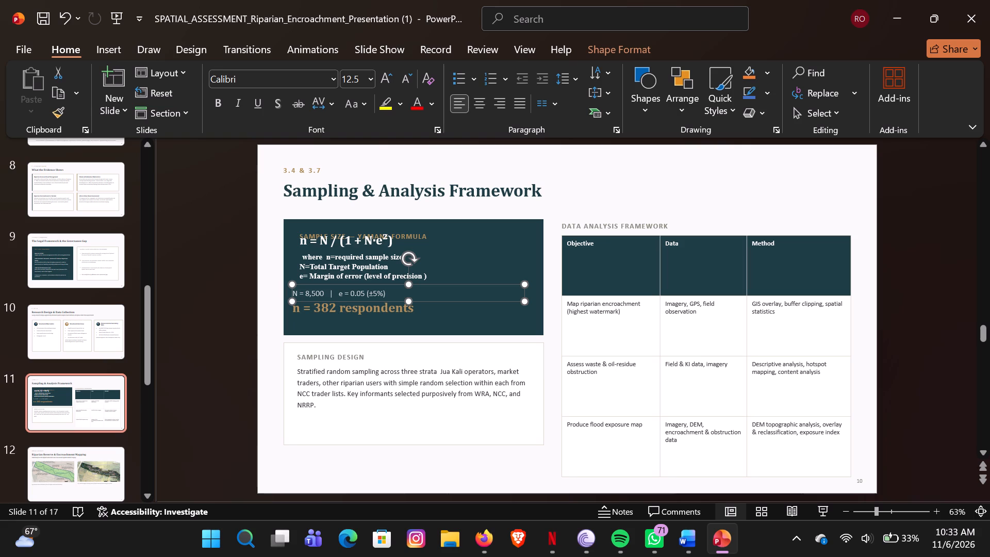
# Move the formula and definitions text box slightly down and left, clear of the heading and left-aligned with the two lines below it.
pyautogui.click(478, 264)
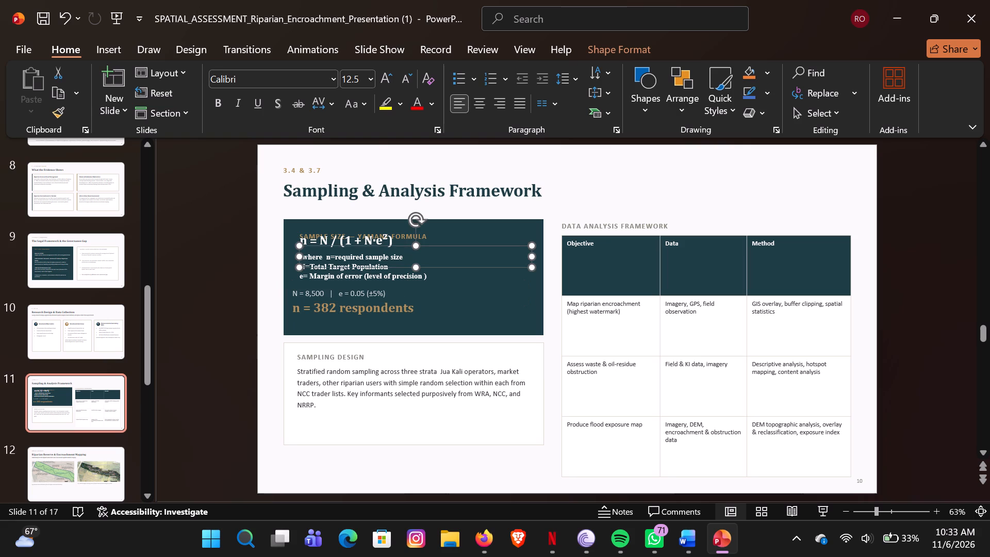
pyautogui.click(481, 302)
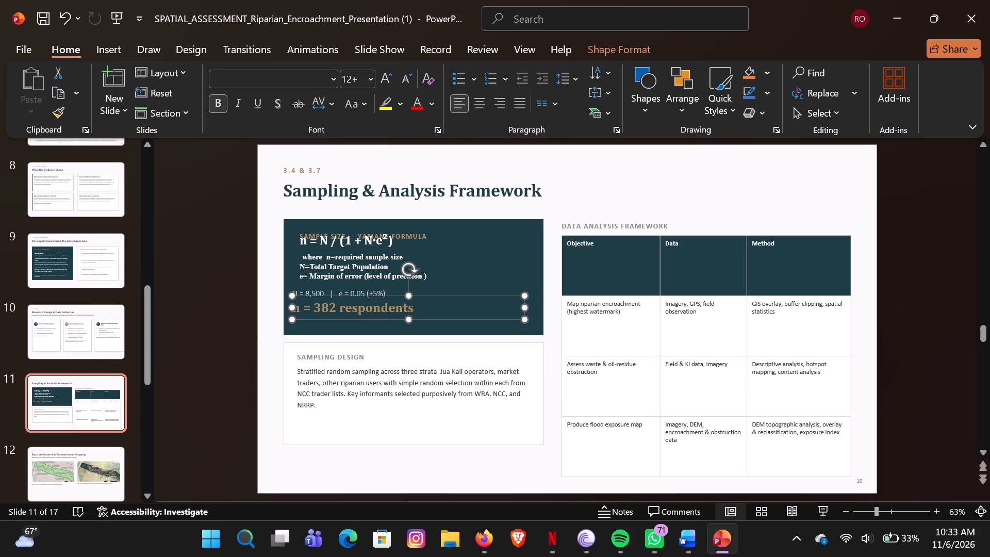
pyautogui.click(467, 248)
pyautogui.click(467, 248)
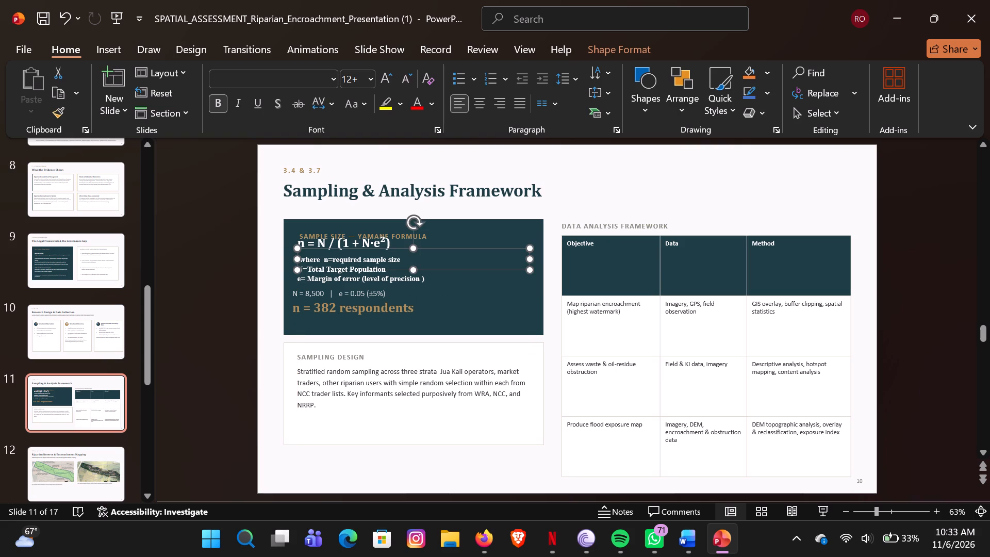
pyautogui.moveTo(459, 255); pyautogui.dragTo(455, 258)
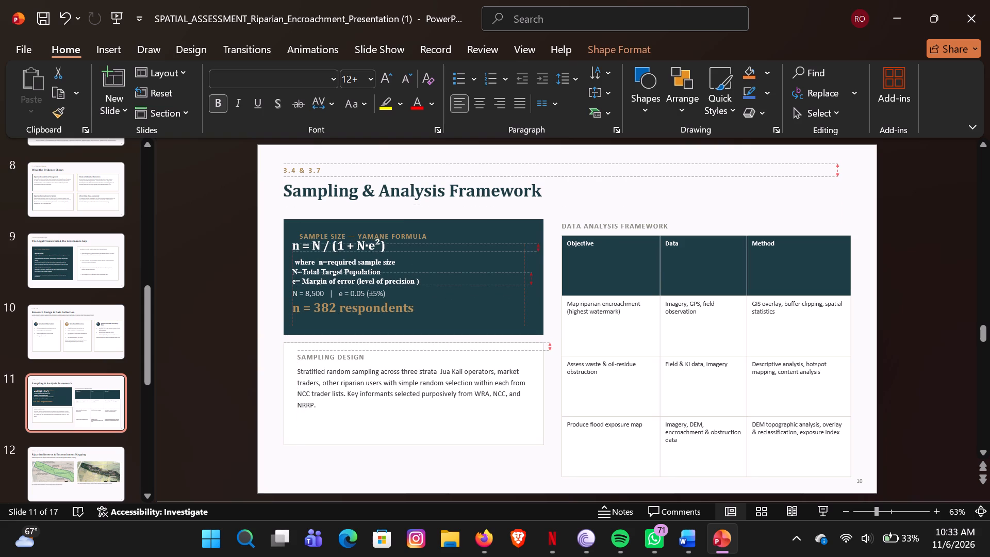
pyautogui.moveTo(455, 258); pyautogui.dragTo(454, 260)
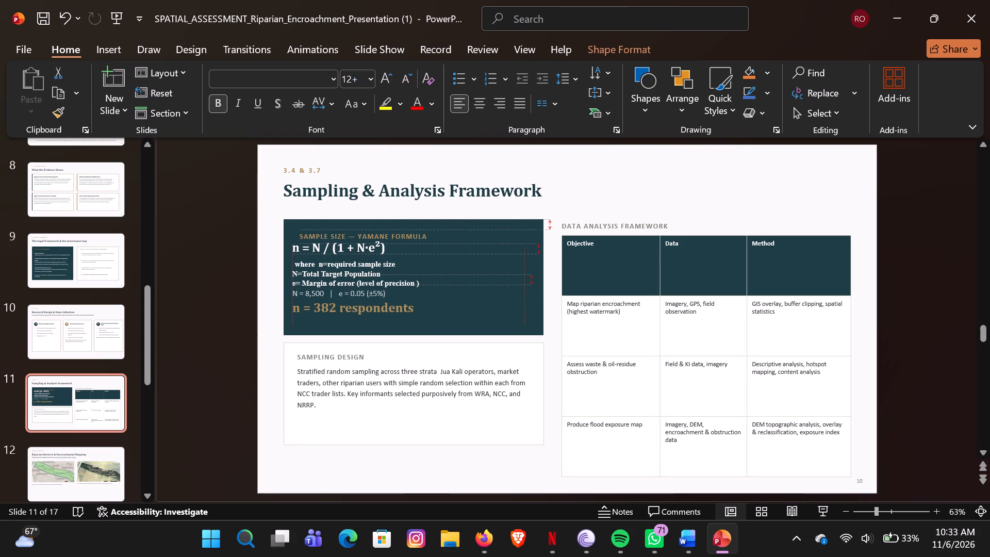
pyautogui.moveTo(454, 260); pyautogui.dragTo(454, 258)
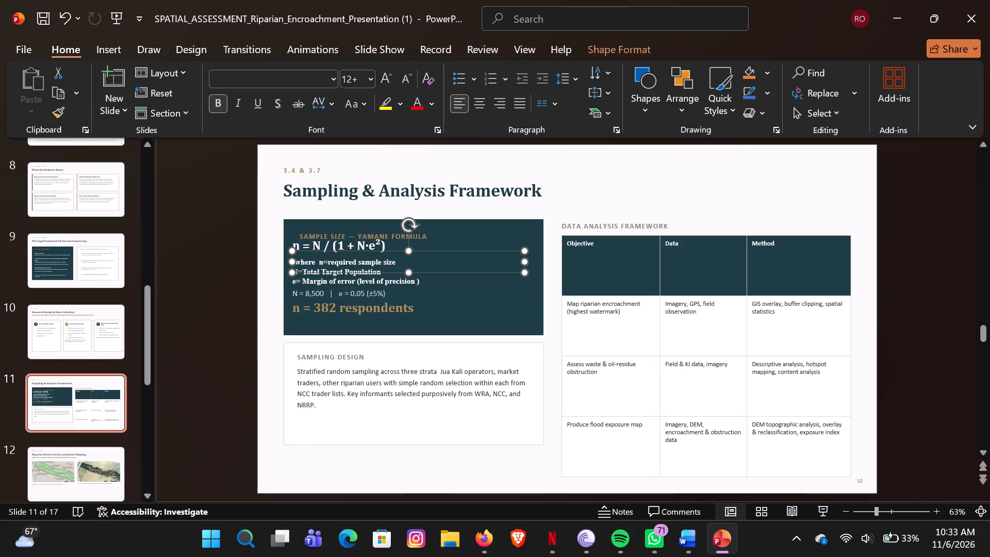
# Nudge the "n = 382 respondents" text slightly down to widen the gap below the "N = 8,500" line.
pyautogui.click(462, 299)
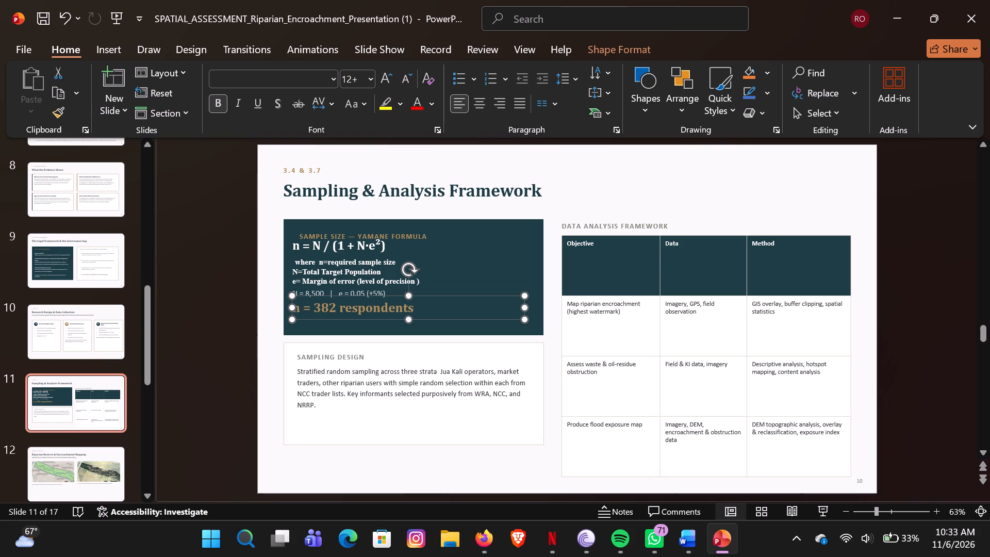
pyautogui.click(412, 287)
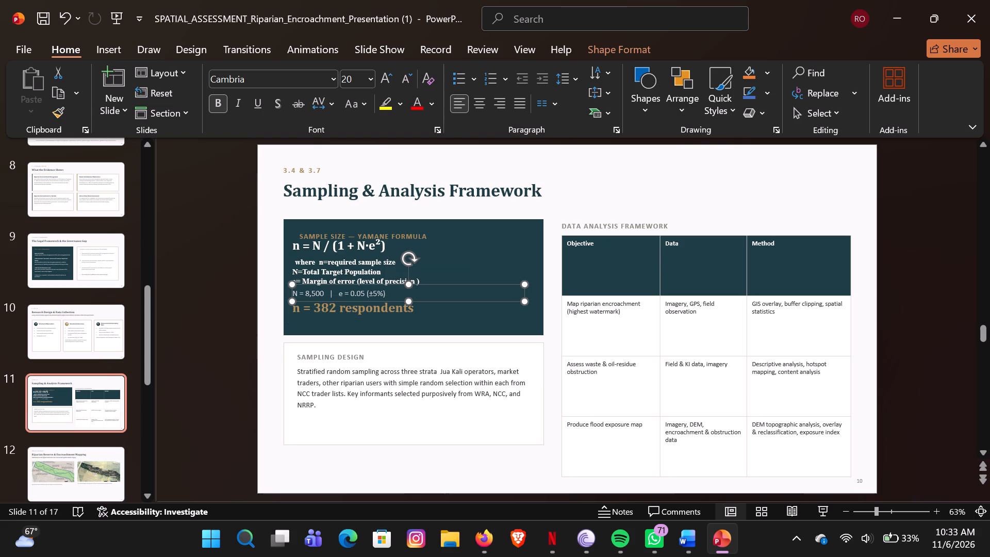
pyautogui.click(424, 292)
pyautogui.click(418, 308)
pyautogui.click(418, 308)
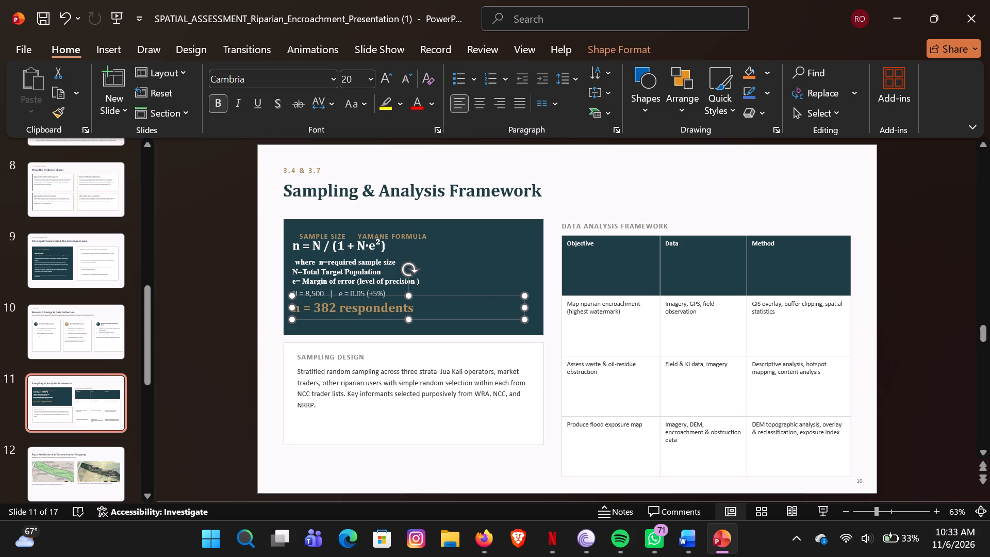
pyautogui.click(451, 260)
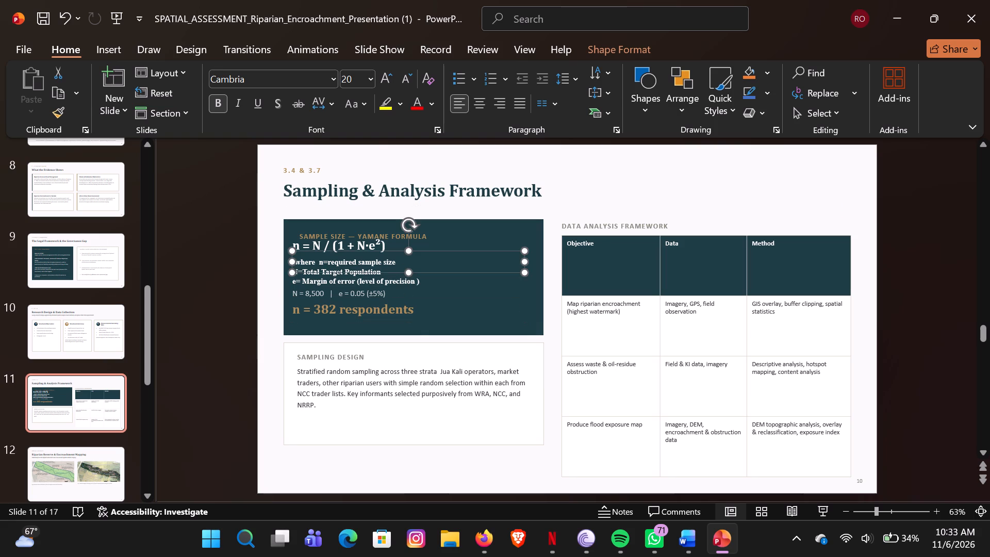
pyautogui.click(500, 412)
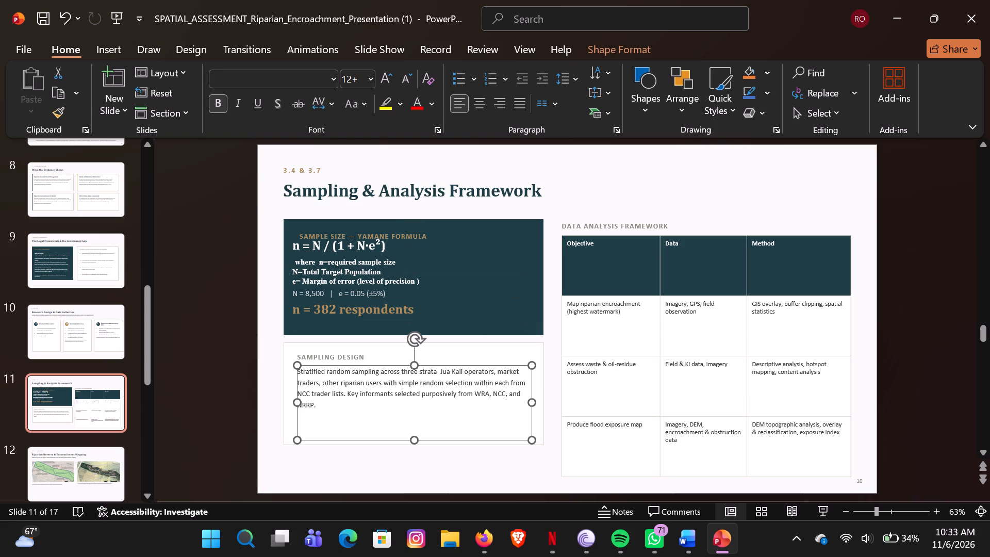
# Move the "SAMPLE SIZE — YAMANE FORMULA" heading slightly up and left, above the formula inside the dark box.
pyautogui.click(411, 239)
pyautogui.click(423, 235)
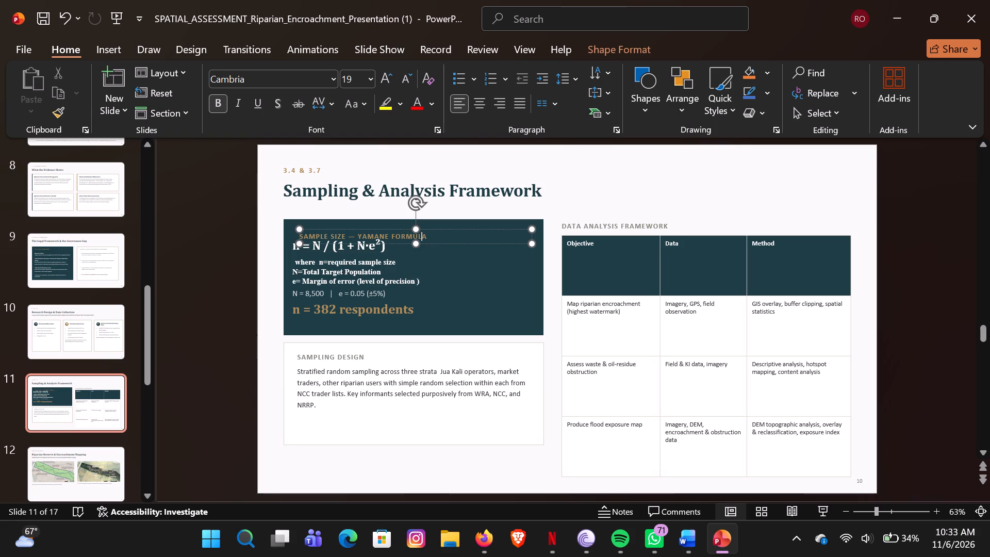
pyautogui.moveTo(423, 235); pyautogui.dragTo(435, 239)
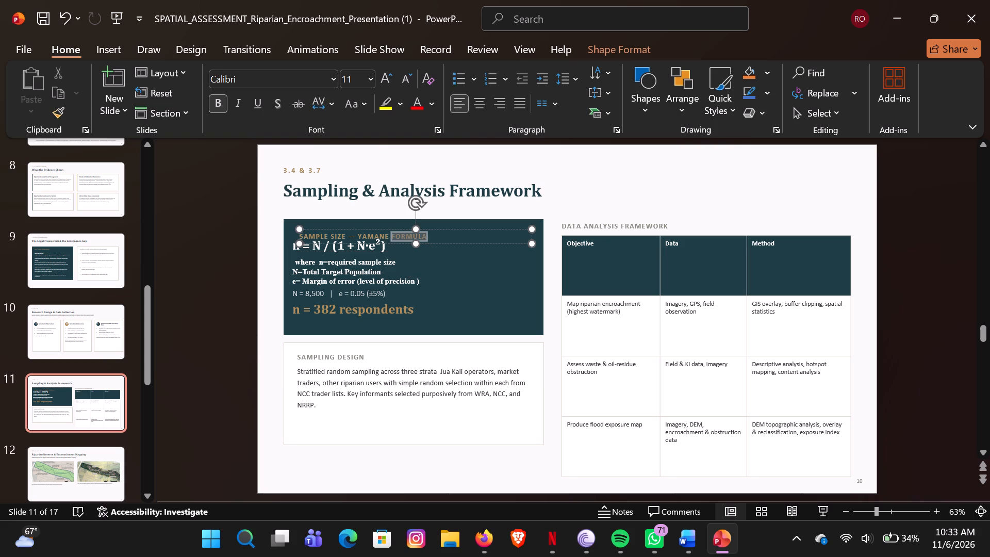
pyautogui.moveTo(435, 239); pyautogui.dragTo(457, 237)
pyautogui.click(457, 237)
pyautogui.moveTo(457, 237); pyautogui.dragTo(459, 227)
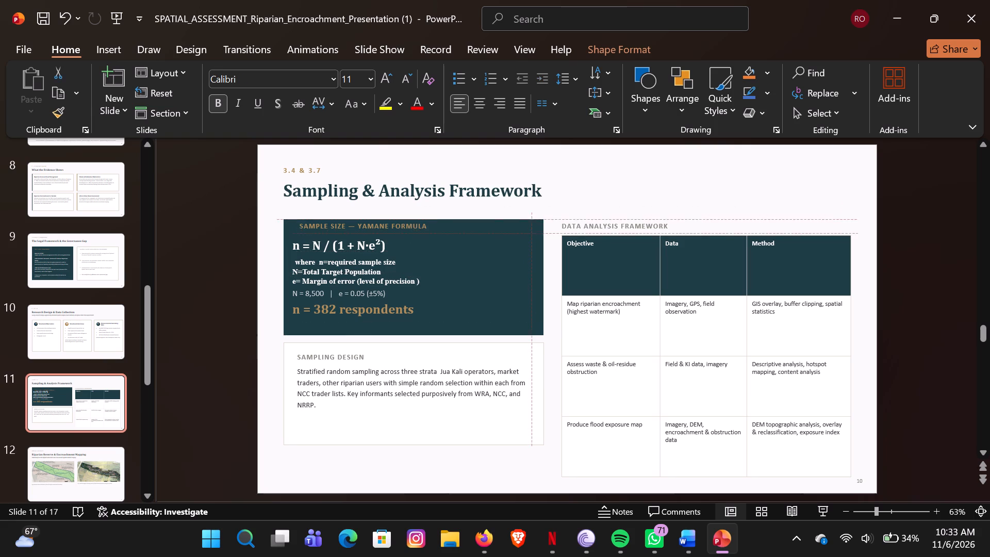
pyautogui.moveTo(459, 227); pyautogui.dragTo(454, 232)
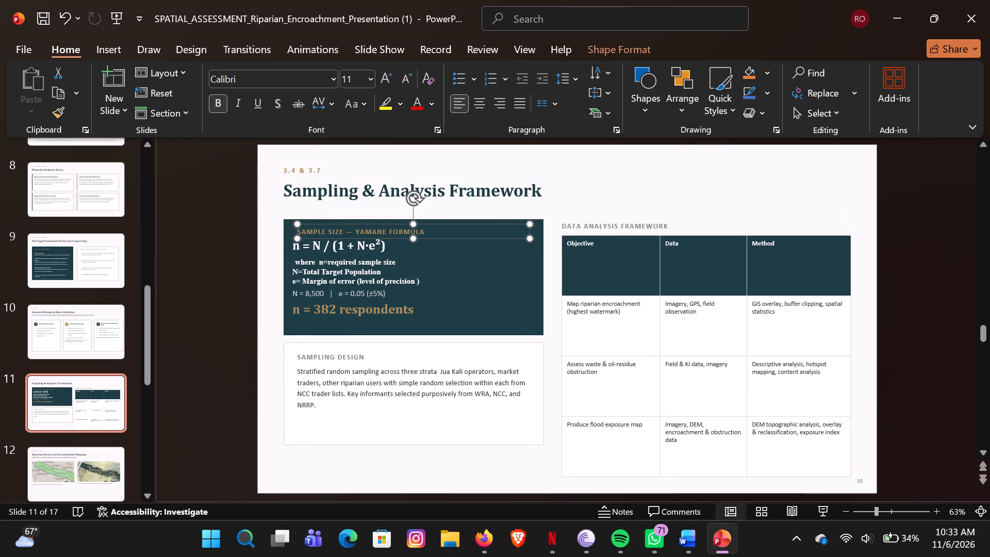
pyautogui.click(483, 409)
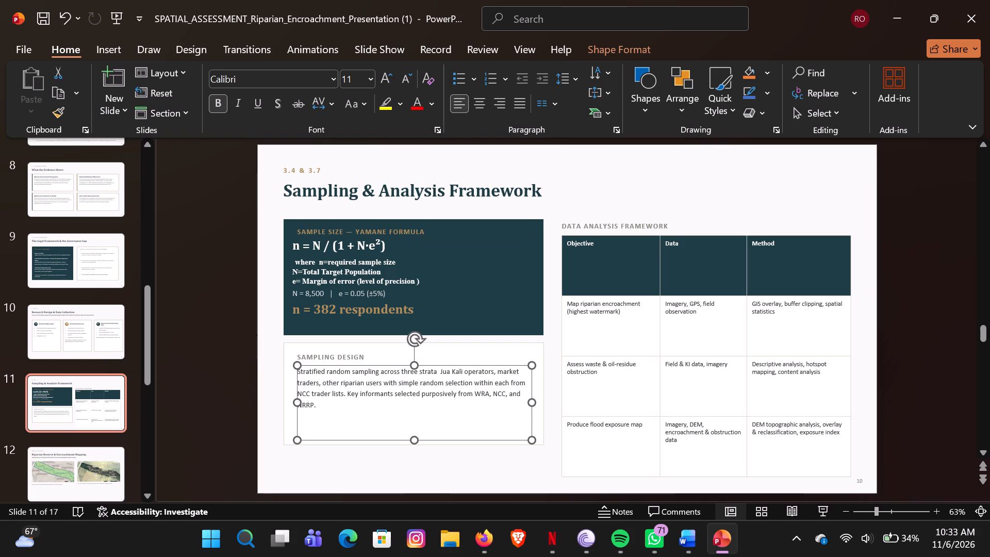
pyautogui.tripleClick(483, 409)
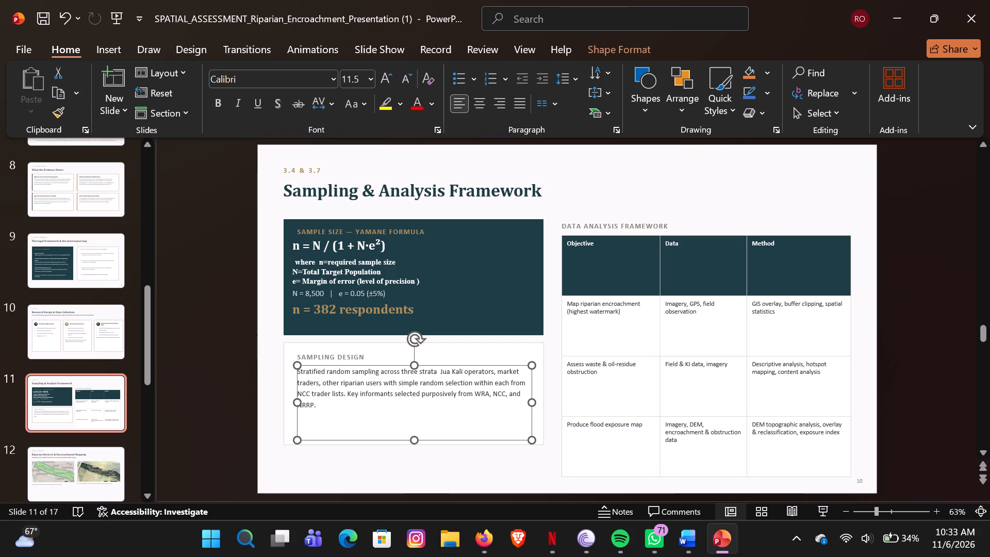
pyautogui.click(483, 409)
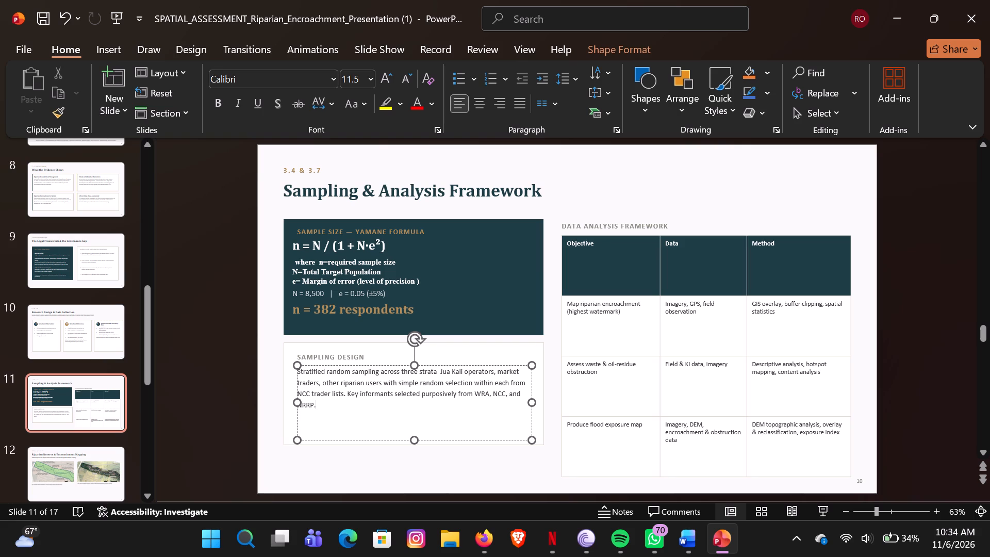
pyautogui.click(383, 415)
# Review the Riparian Reserve & Encroachment Mapping slide and continue on to the slides that follow it.
pyautogui.click(81, 458)
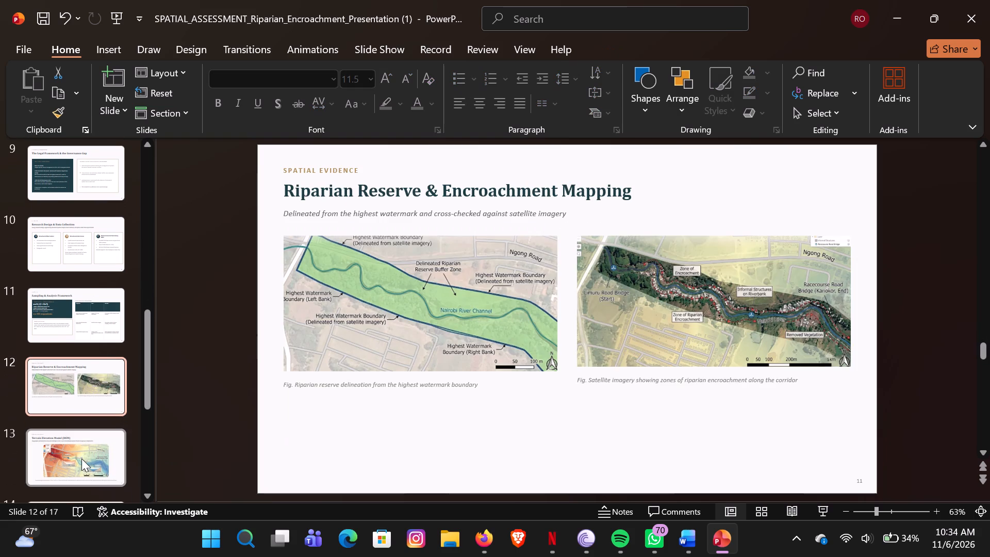
pyautogui.scroll(-3, 6, 428)
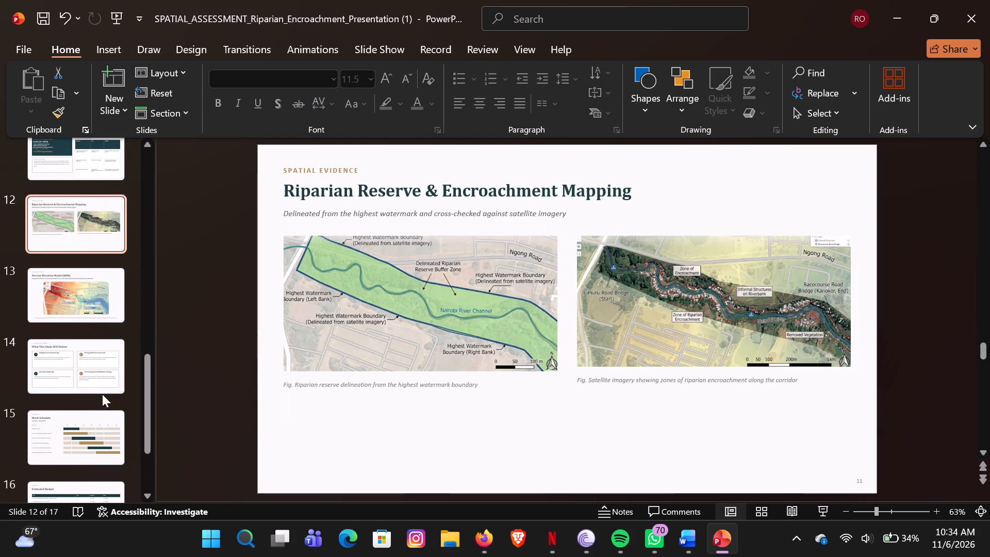
# Review the remaining slides after the encroachment mapping slide, through the work schedule to the closing References slide.
pyautogui.click(102, 382)
pyautogui.click(92, 433)
pyautogui.scroll(-2, 92, 433)
pyautogui.click(81, 465)
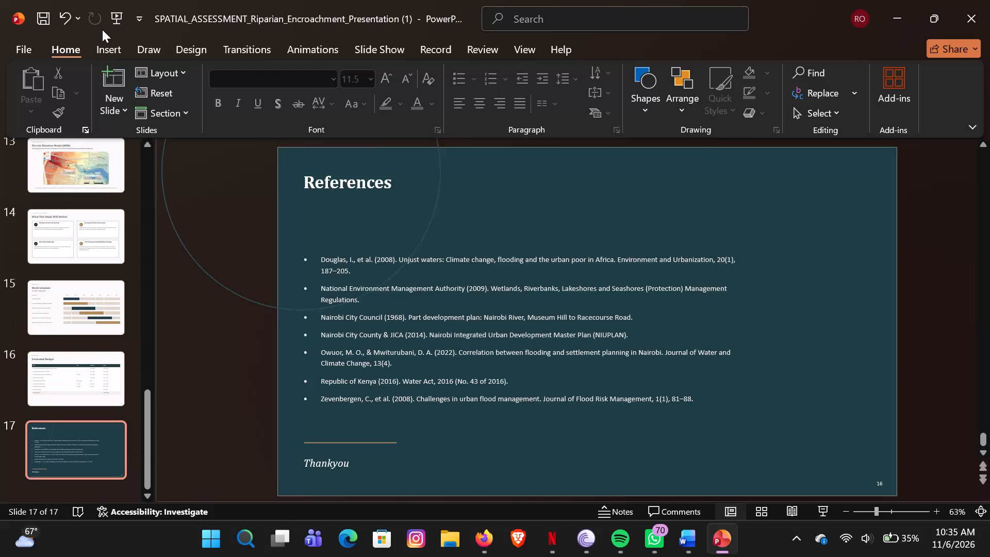
pyautogui.click(19, 47)
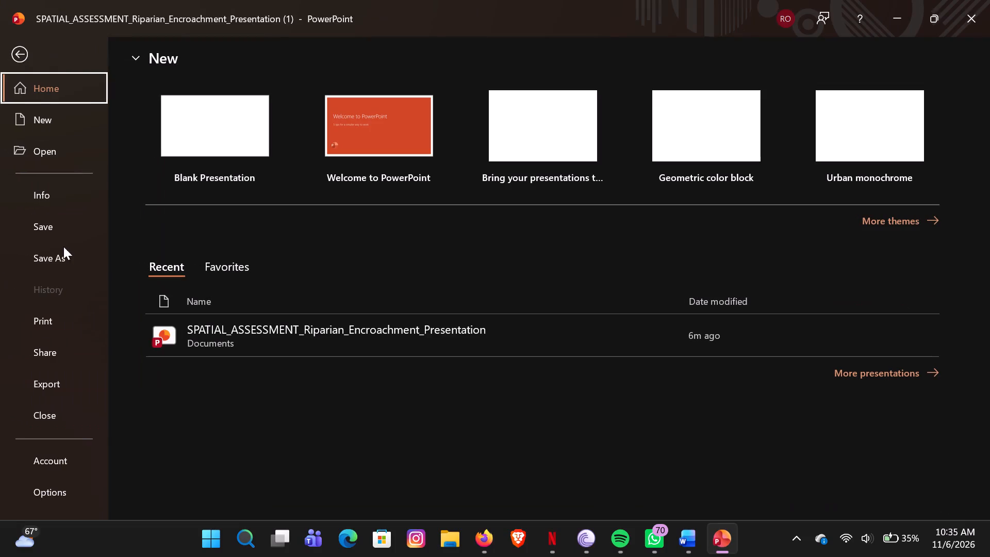
pyautogui.click(38, 263)
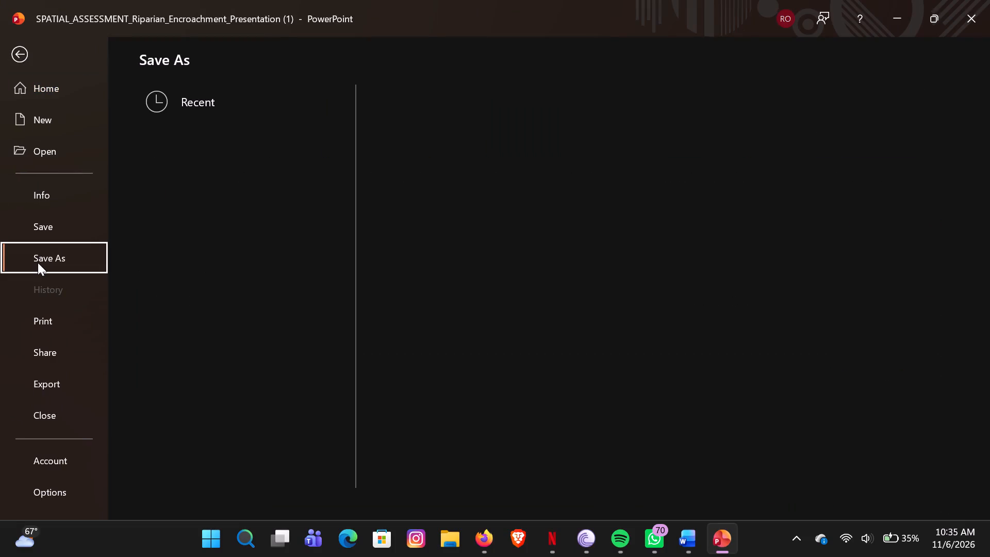
pyautogui.click(154, 323)
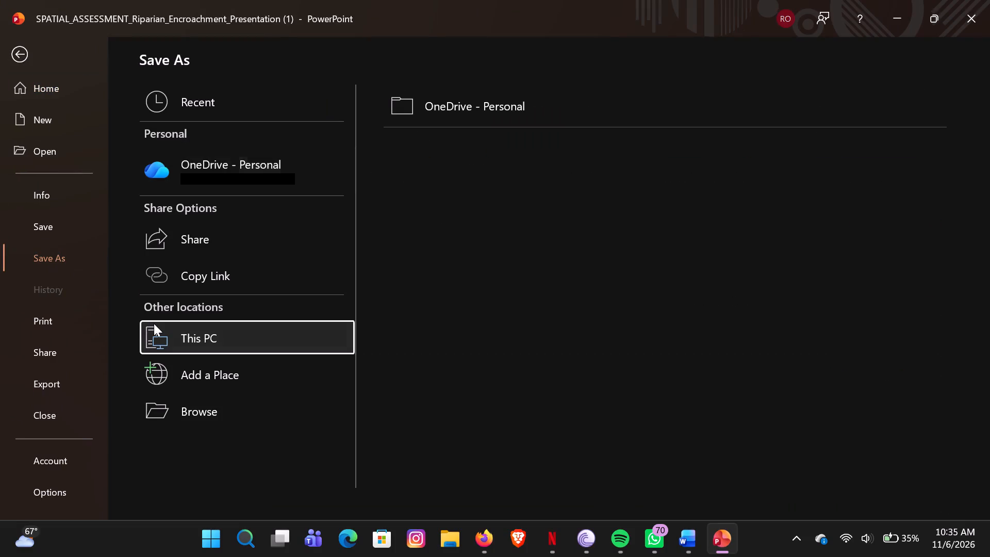